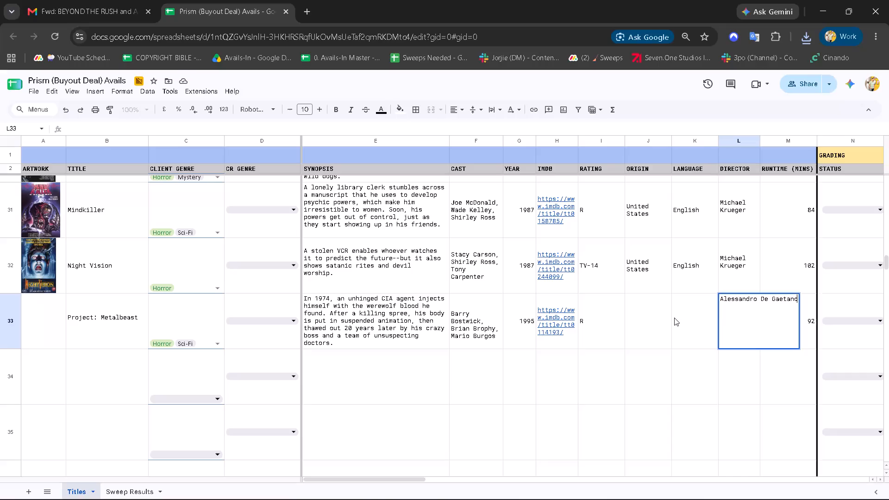
Copy the United States origin and English language from the Night Vision row into the Project: Metalbeast row.
{"action": "left_click", "coordinate": [674, 318]}
{"action": "left_click_drag", "start_coordinate": [648, 255], "coordinate": [714, 267]}
{"action": "key", "text": "ctrl+c"}
{"action": "key", "text": "ctrl+c"}
{"action": "left_click", "coordinate": [639, 324]}
{"action": "key", "text": "ctrl+v"}
{"action": "left_click", "coordinate": [582, 322], "text": "ctrl"}
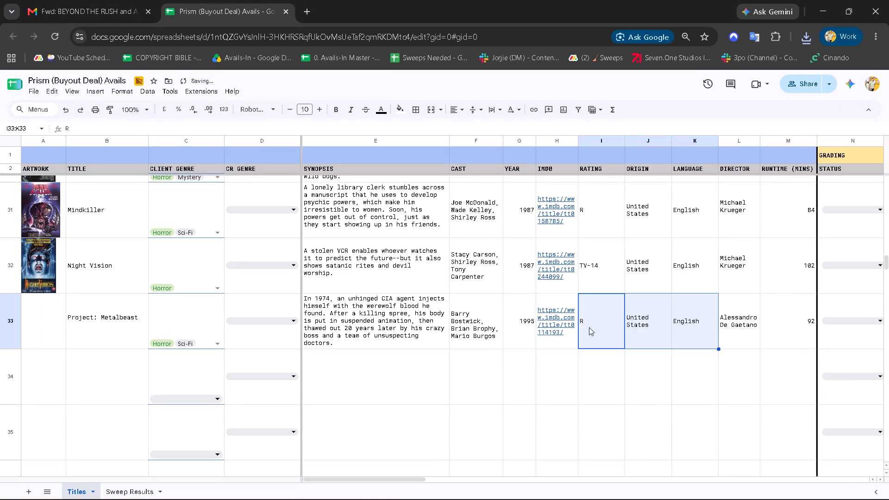
Upload the saved poster image into the artwork cell A33 for Project: Metalbeast.
{"action": "scroll", "coordinate": [268, 252], "scroll_direction": "down", "scroll_amount": 1}
{"action": "left_click", "coordinate": [59, 265]}
{"action": "left_click", "coordinate": [94, 94]}
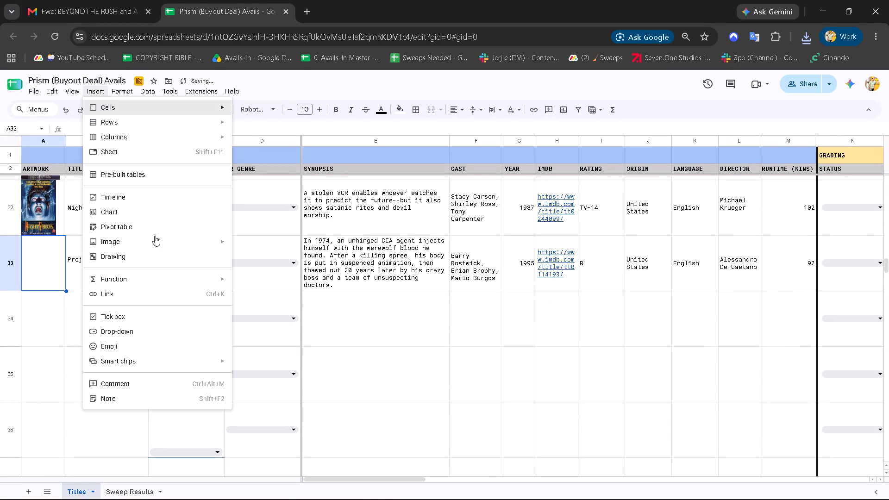
{"action": "left_click", "coordinate": [137, 243]}
{"action": "left_click", "coordinate": [259, 243]}
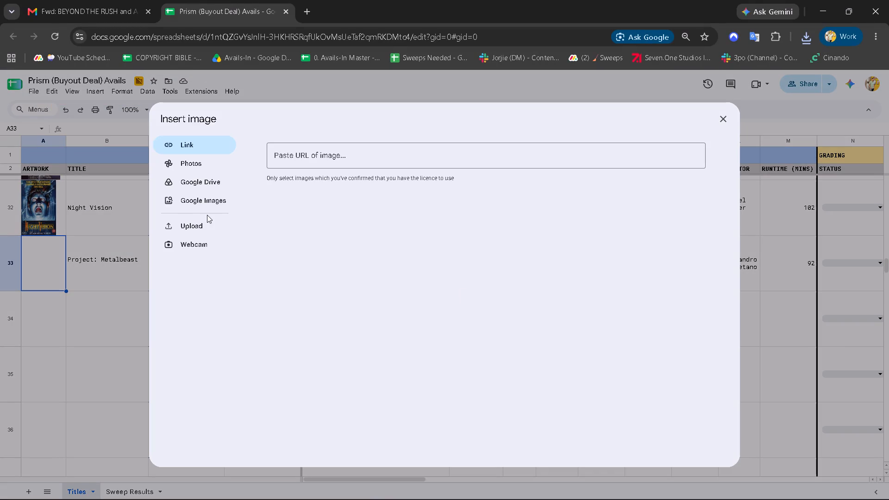
{"action": "left_click", "coordinate": [199, 228]}
{"action": "left_click", "coordinate": [508, 327]}
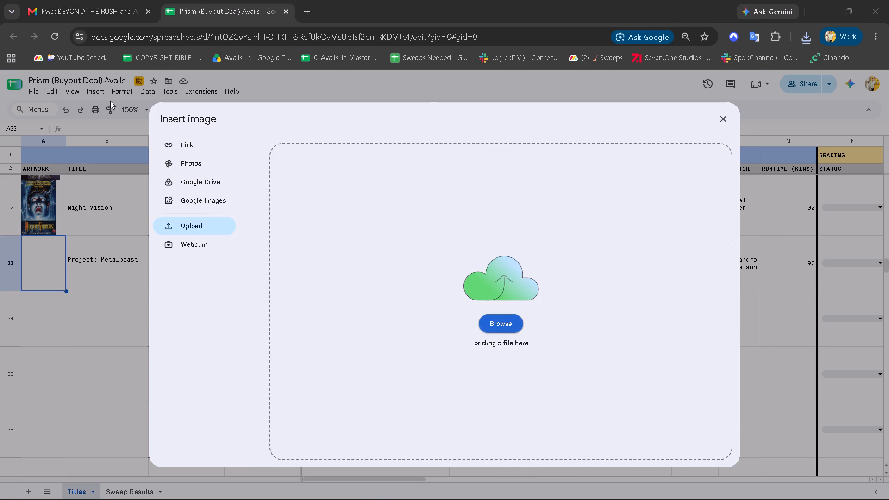
{"action": "left_click", "coordinate": [132, 126]}
{"action": "key", "text": "Return"}
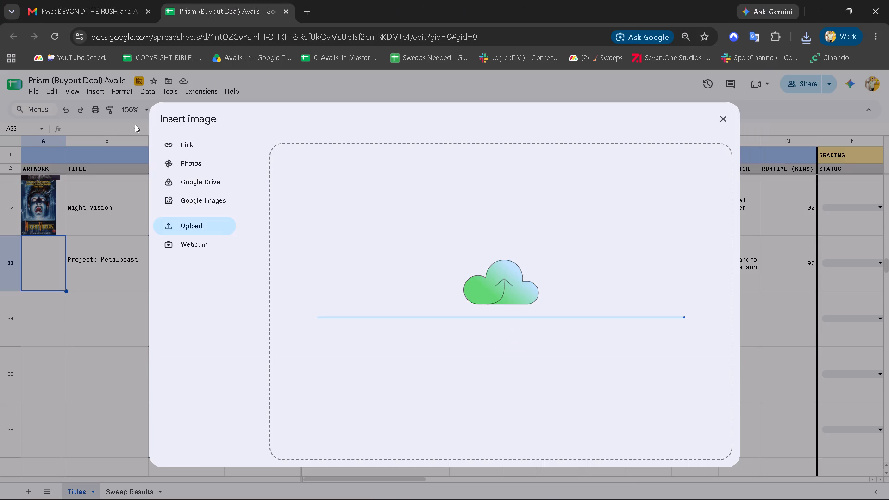
Open Replikator's IMDb page from the Horror & Sci-Fi page of the Prism deck, closing the Project: Metalbeast page.
{"action": "key", "text": "alt+Tab"}
{"action": "left_click", "coordinate": [48, 0]}
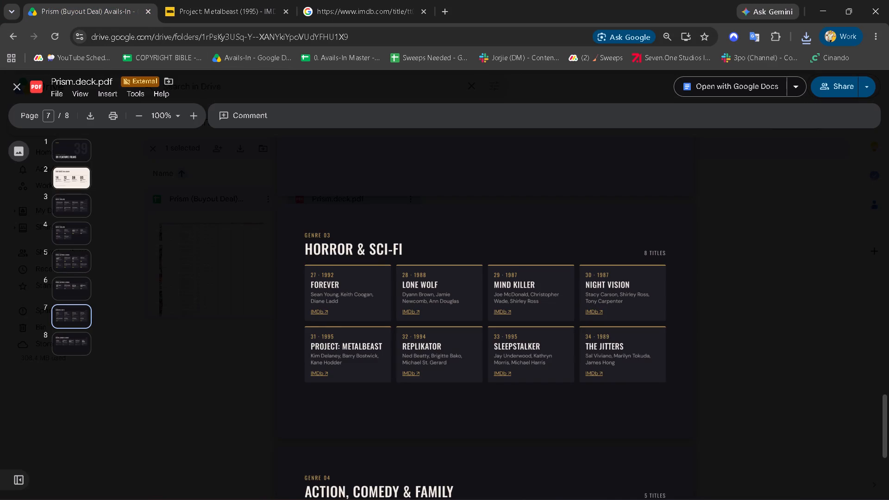
{"action": "left_click", "coordinate": [417, 375]}
{"action": "left_click", "coordinate": [313, 0]}
{"action": "key", "text": "ctrl+w"}
{"action": "left_click", "coordinate": [242, 0]}
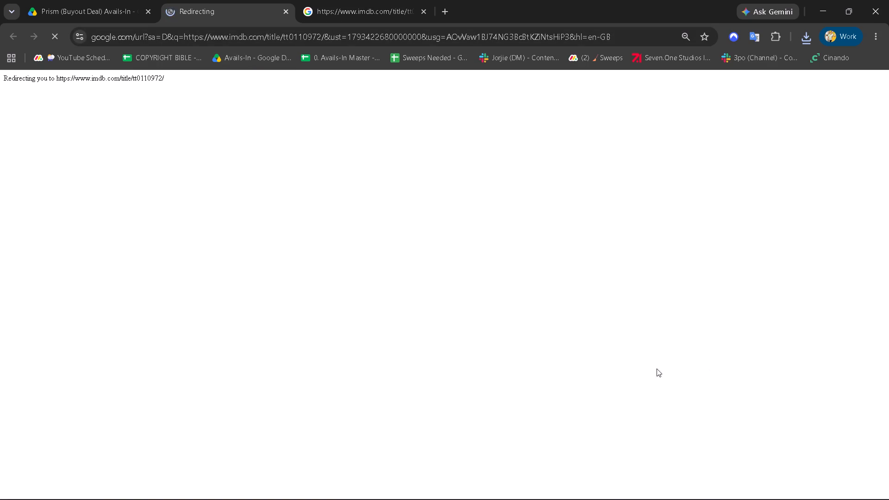
Copy the Replikator IMDb address and run a Google image search for it.
{"action": "left_click", "coordinate": [202, 43]}
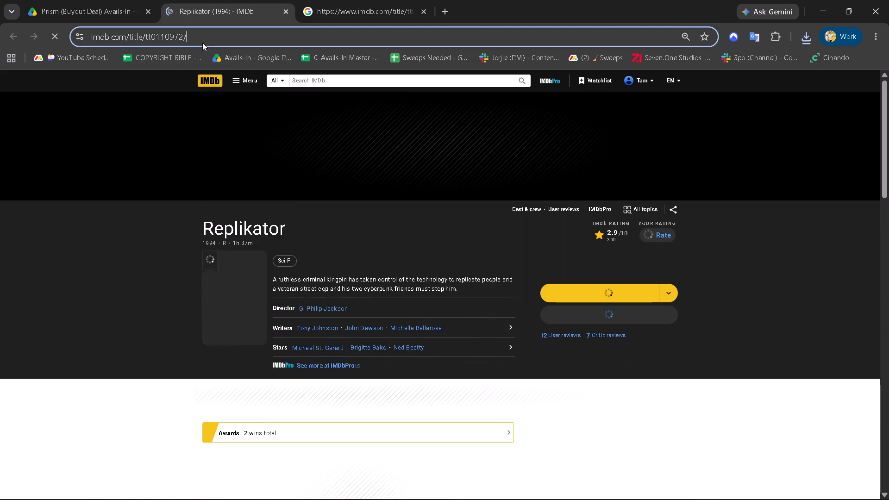
{"action": "key", "text": "ctrl+c"}
{"action": "key", "text": "ctrl+c"}
{"action": "left_click", "coordinate": [391, 0], "text": "ctrl"}
{"action": "left_click", "coordinate": [275, 82]}
{"action": "triple_click", "coordinate": [274, 92]}
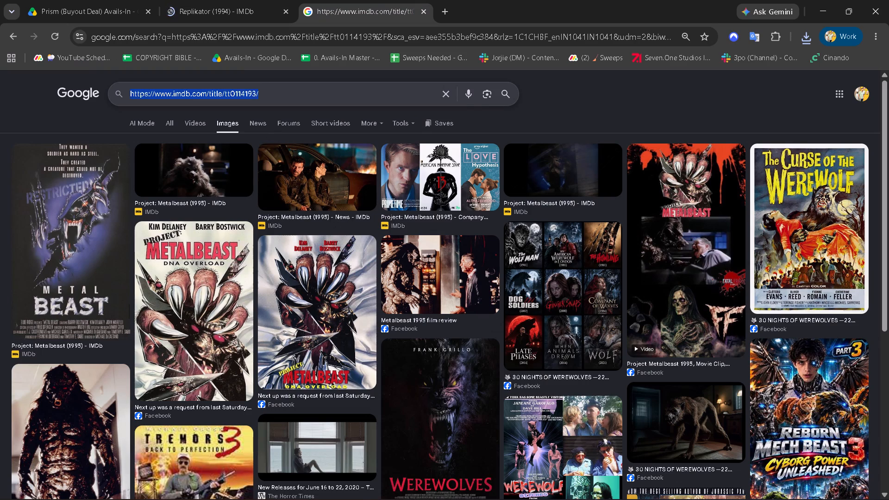
{"action": "key", "text": "ctrl+v"}
{"action": "key", "text": "Return"}
Paste the Replikator IMDb link into the IMDB cell of row 34 in the avails sheet.
{"action": "left_click", "coordinate": [212, 0]}
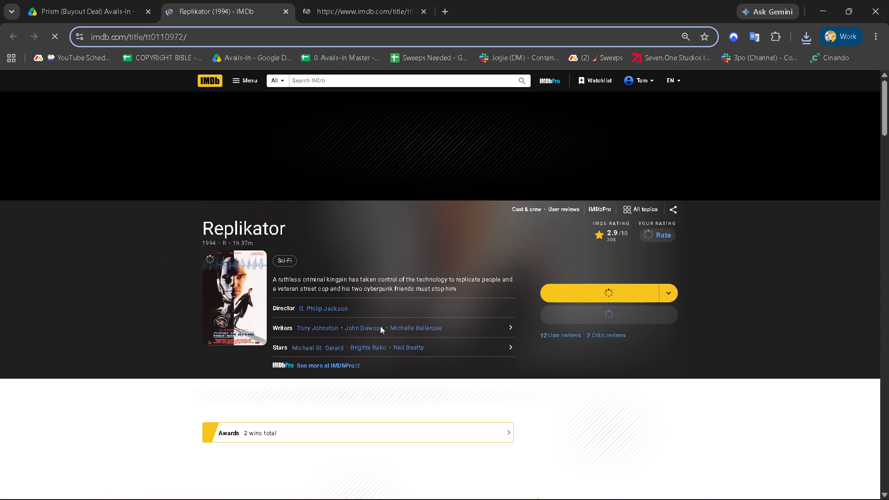
{"action": "key", "text": "alt+Tab"}
{"action": "left_click", "coordinate": [542, 319]}
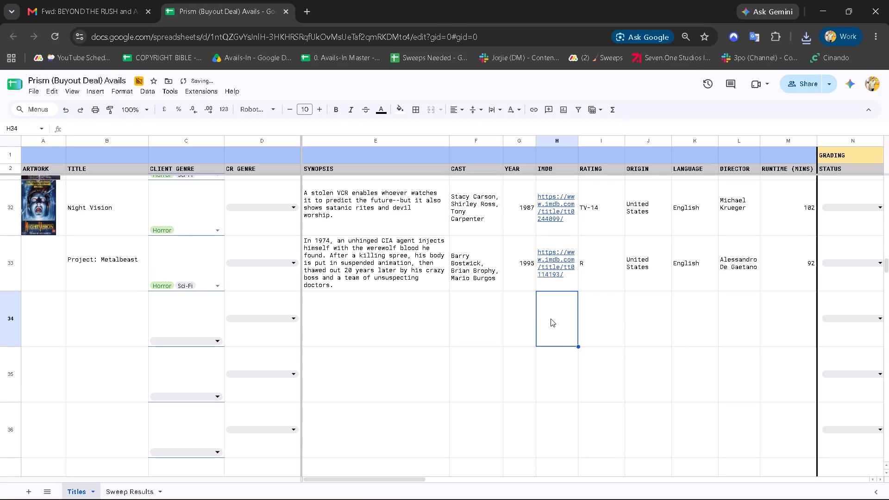
{"action": "key", "text": "ctrl+v"}
{"action": "left_click", "coordinate": [483, 317]}
Copy the film title Replikator from its IMDb page into the title cell of row 34.
{"action": "left_click", "coordinate": [111, 316]}
{"action": "key", "text": "alt+Tab"}
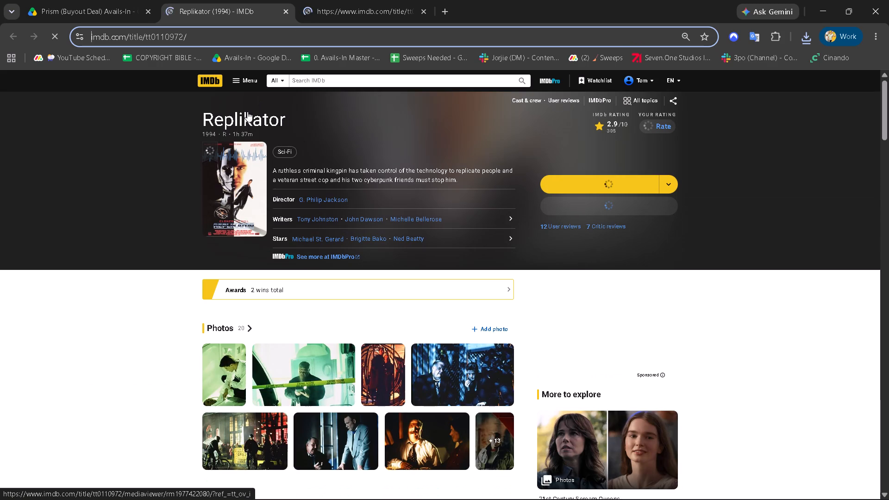
{"action": "triple_click", "coordinate": [257, 116]}
{"action": "key", "text": "ctrl+c"}
{"action": "key", "text": "ctrl+c"}
{"action": "key", "text": "ctrl+c"}
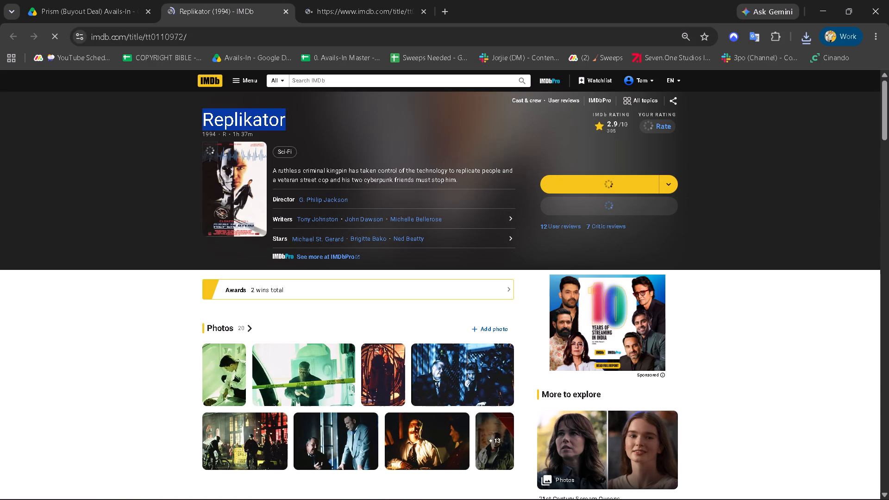
{"action": "key", "text": "ctrl+c"}
{"action": "key", "text": "ctrl+c"}
{"action": "key", "text": "ctrl+c"}
{"action": "left_click", "coordinate": [50, 236]}
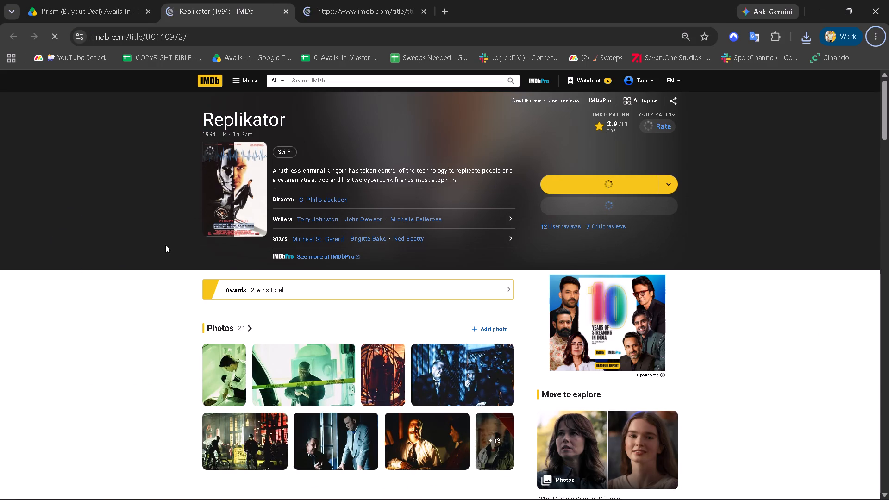
{"action": "key", "text": "alt+Tab"}
{"action": "double_click", "coordinate": [114, 316]}
{"action": "key", "text": "ctrl+v"}
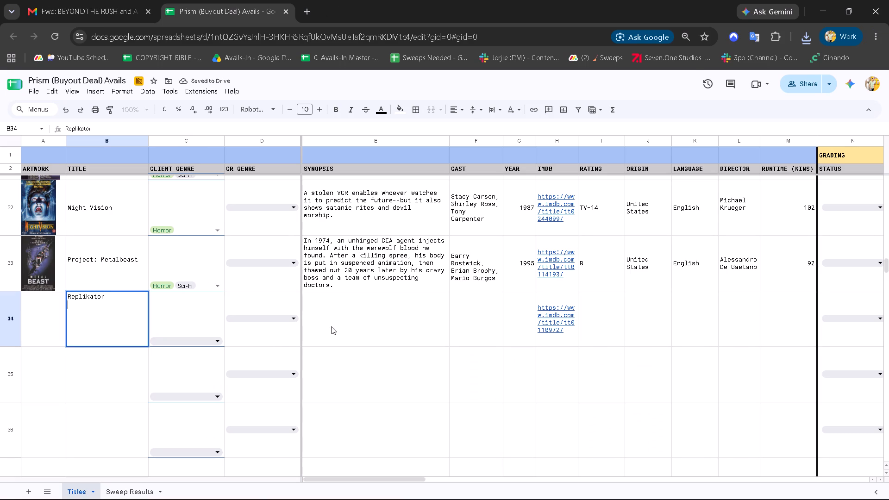
Enter 1994 as Replikator's year and R as its rating in row 34.
{"action": "left_click", "coordinate": [521, 318]}
{"action": "type", "text": "19"}
{"action": "type", "text": "94"}
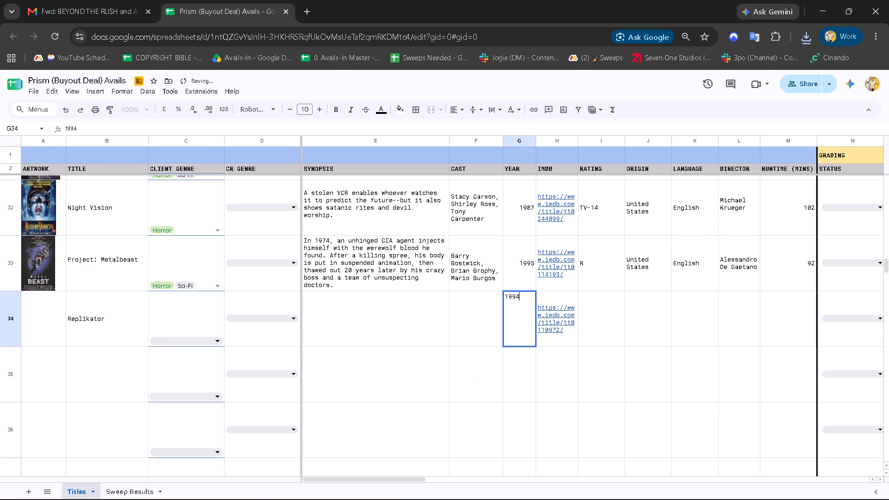
{"action": "key", "text": "Tab"}
{"action": "key", "text": "Tab"}
{"action": "key", "text": "shift+r"}
{"action": "key", "text": "Tab"}
Set Replikator's client genre to Sci-Fi and copy its IMDb plot summary into the synopsis cell of row 34.
{"action": "key", "text": "alt+Tab"}
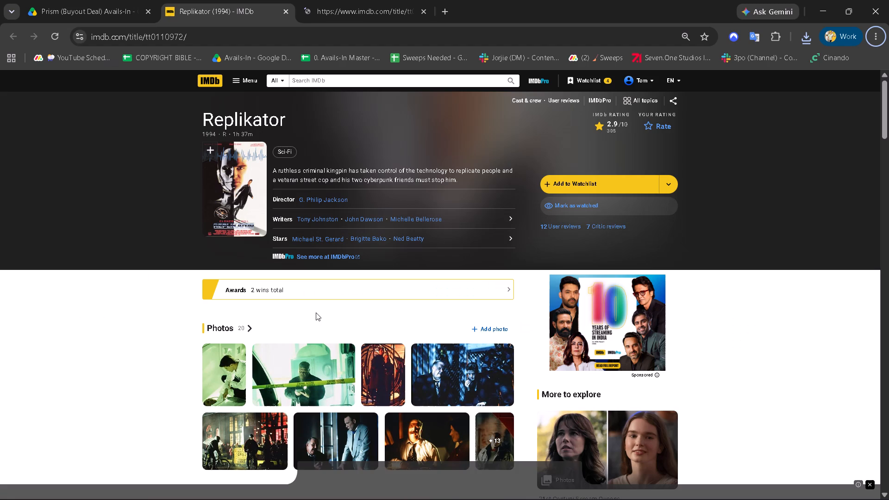
{"action": "triple_click", "coordinate": [333, 181]}
{"action": "key", "text": "ctrl+c"}
{"action": "key", "text": "ctrl+c"}
{"action": "key", "text": "alt+Tab"}
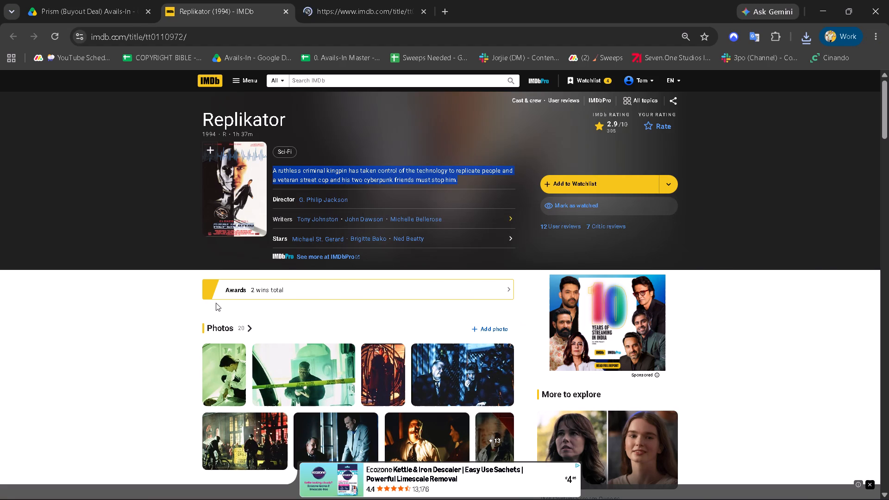
{"action": "left_click", "coordinate": [186, 313]}
{"action": "type", "text": "sc"}
{"action": "left_click", "coordinate": [165, 376]}
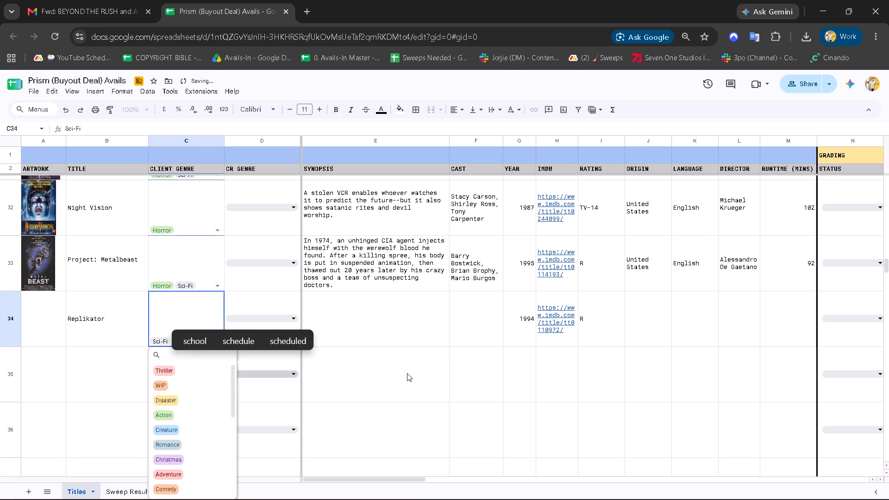
{"action": "left_click", "coordinate": [386, 316]}
{"action": "double_click", "coordinate": [387, 317]}
{"action": "key", "text": "ctrl+v"}
{"action": "left_click", "coordinate": [717, 372]}
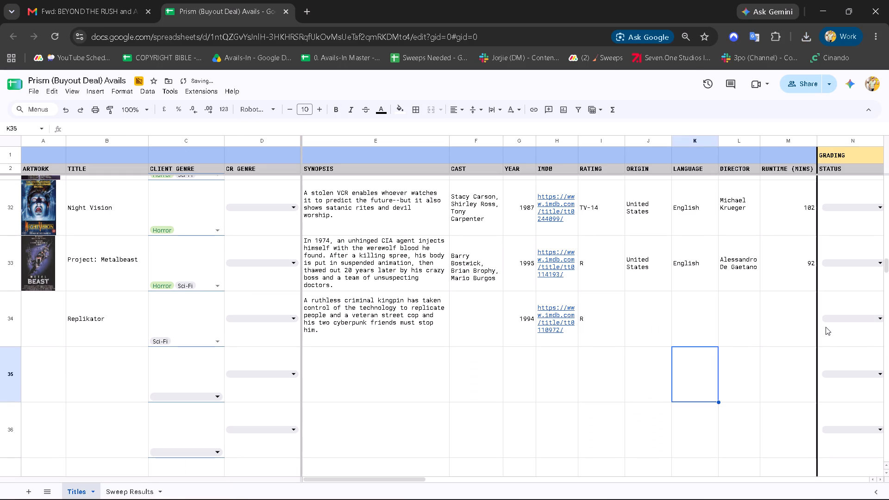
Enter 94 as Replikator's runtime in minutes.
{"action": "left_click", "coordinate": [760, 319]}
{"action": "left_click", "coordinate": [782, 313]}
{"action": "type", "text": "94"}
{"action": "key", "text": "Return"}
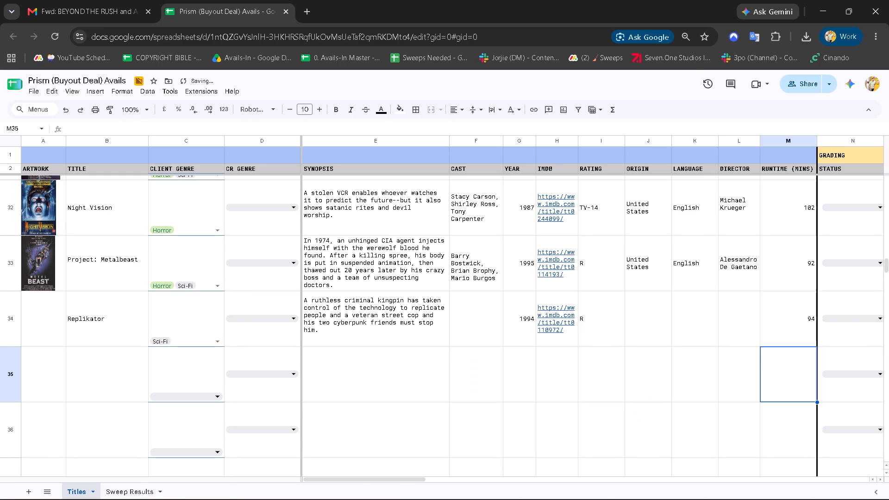
Copy the three star names from Replikator's IMDb page.
{"action": "key", "text": "alt+Tab"}
{"action": "left_click", "coordinate": [0, 215]}
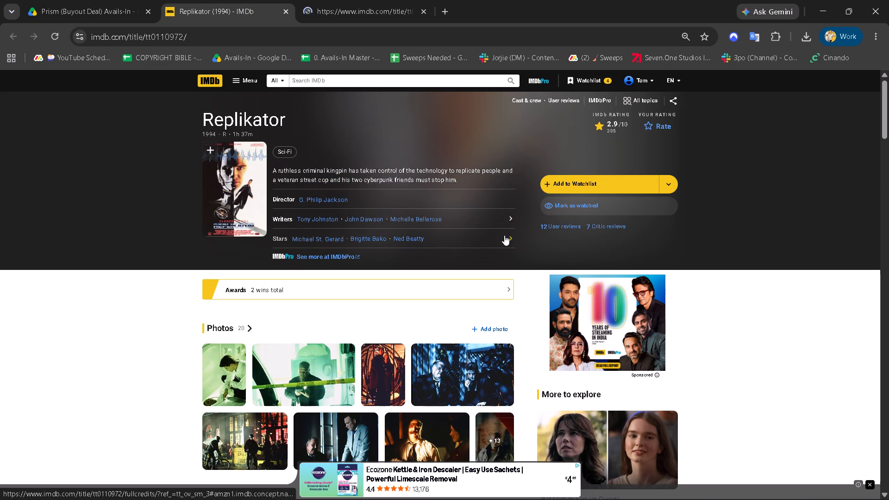
{"action": "left_click_drag", "start_coordinate": [520, 235], "coordinate": [291, 239]}
{"action": "key", "text": "ctrl+c"}
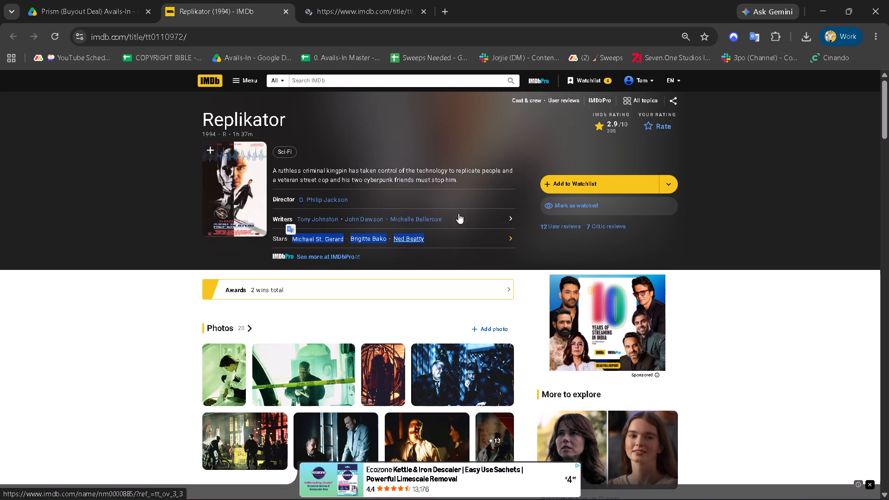
{"action": "key", "text": "ctrl+c"}
{"action": "key", "text": "ctrl+c"}
{"action": "key", "text": "ctrl+c"}
{"action": "left_click", "coordinate": [394, 181], "text": "ctrl"}
Set Replikator's runtime to 97 minutes in row 34.
{"action": "key", "text": "alt+Tab"}
{"action": "left_click", "coordinate": [803, 315]}
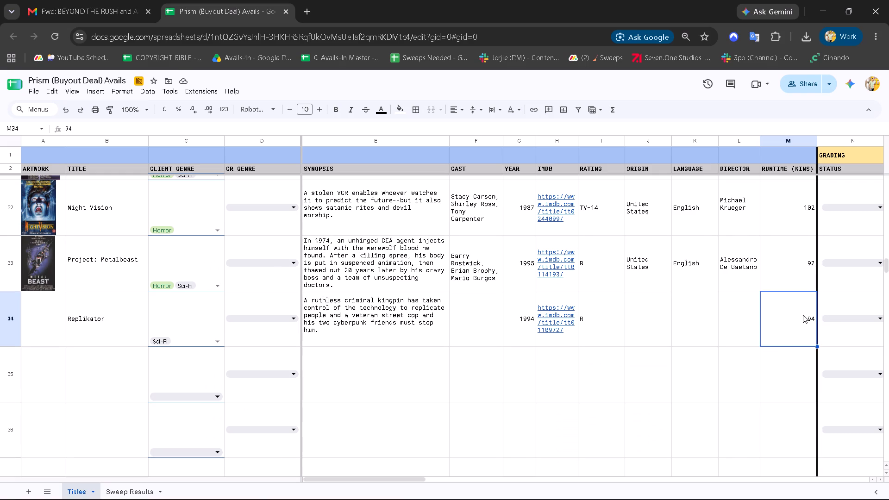
{"action": "type", "text": "97"}
{"action": "key", "text": "Return"}
Check Replikator's origin and language details on IMDb, and save the first Replikator poster from the image search results.
{"action": "key", "text": "alt+Tab"}
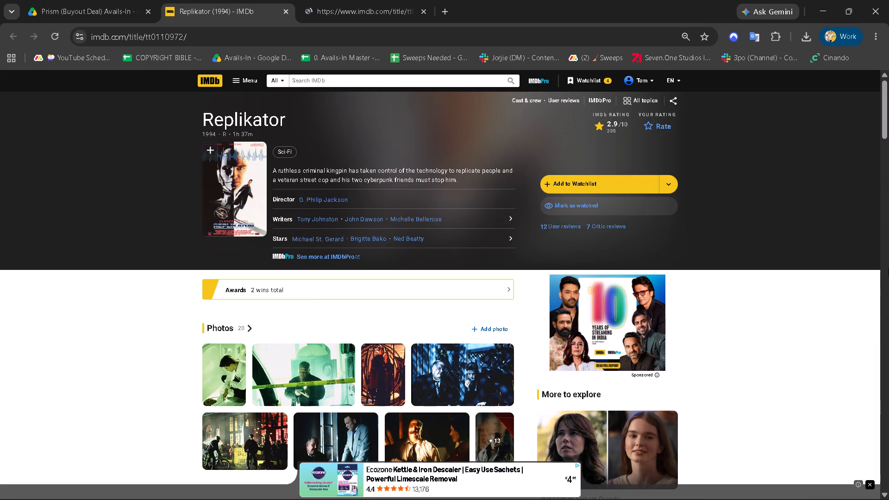
{"action": "left_click_drag", "start_coordinate": [888, 96], "coordinate": [888, 349]}
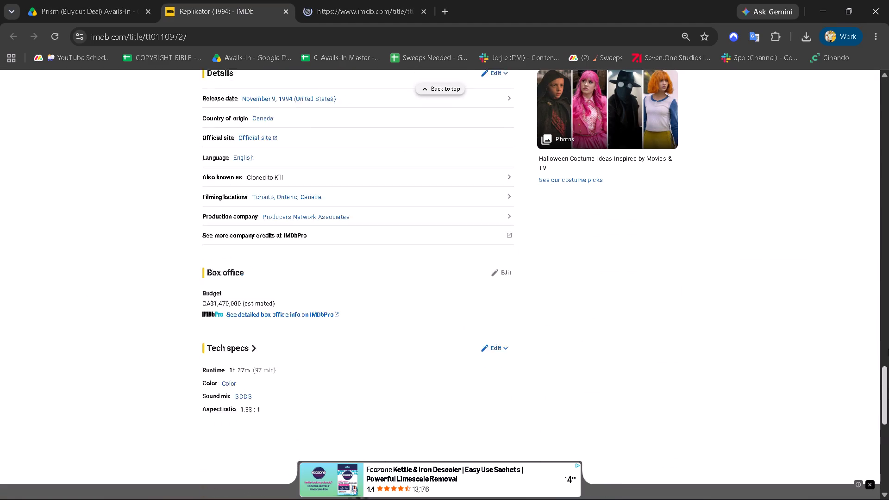
{"action": "left_click_drag", "start_coordinate": [888, 349], "coordinate": [888, 6]}
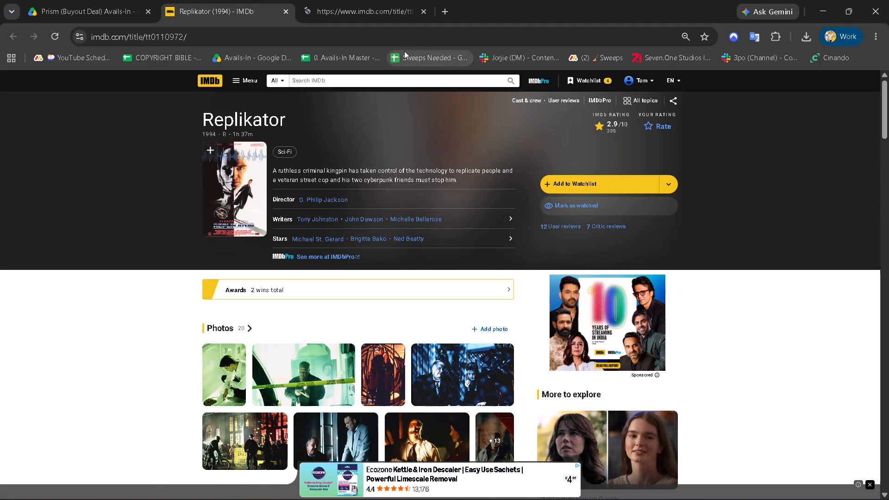
{"action": "left_click", "coordinate": [351, 0]}
{"action": "left_click", "coordinate": [178, 0]}
{"action": "left_click", "coordinate": [403, 0]}
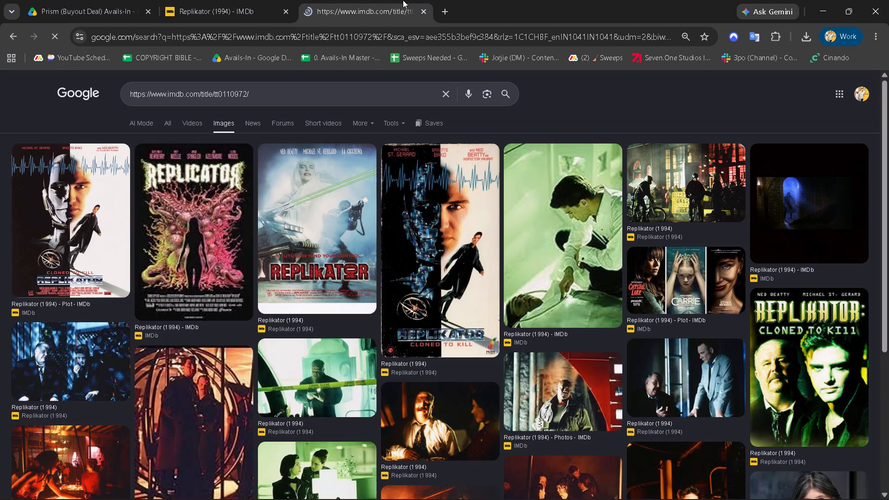
{"action": "right_click", "coordinate": [81, 224]}
{"action": "left_click", "coordinate": [109, 387]}
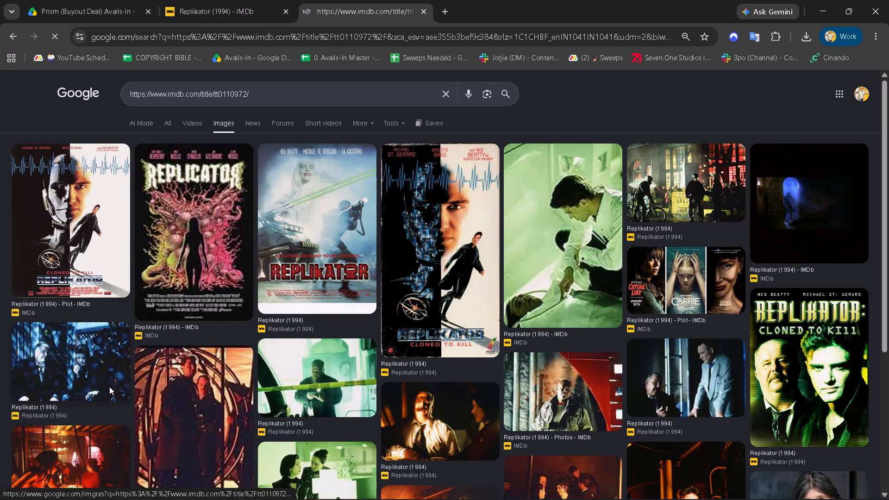
{"action": "key", "text": "Return"}
Paste the cast into Replikator's row and separate it with commas as Michael St. Gerard, Brigitte Bako, Ned Beatty.
{"action": "key", "text": "alt+Tab"}
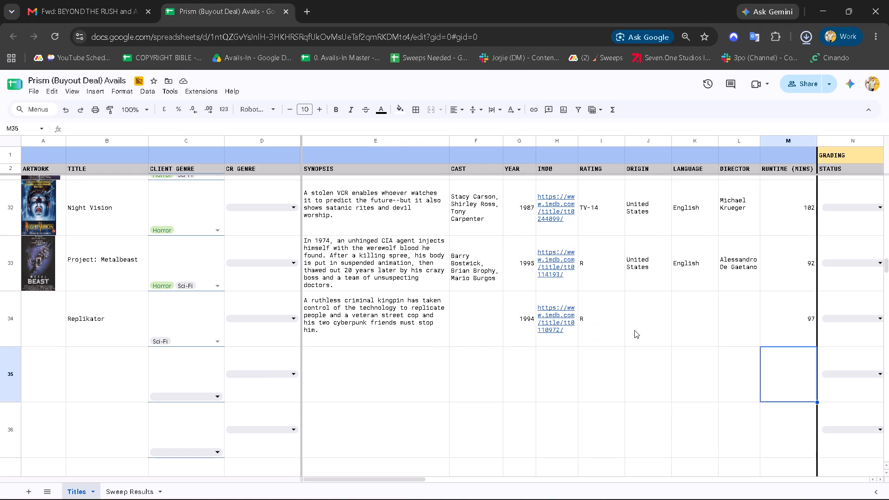
{"action": "double_click", "coordinate": [473, 316]}
{"action": "key", "text": "ctrl+v"}
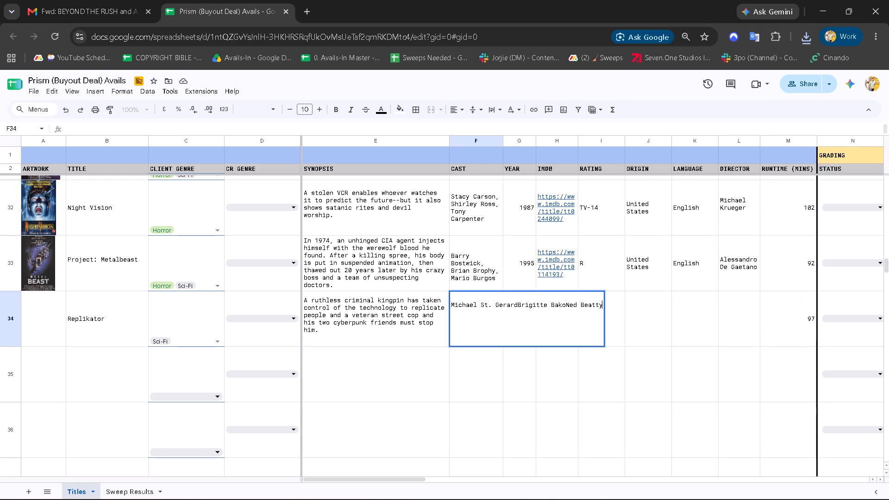
{"action": "left_click", "coordinate": [518, 306]}
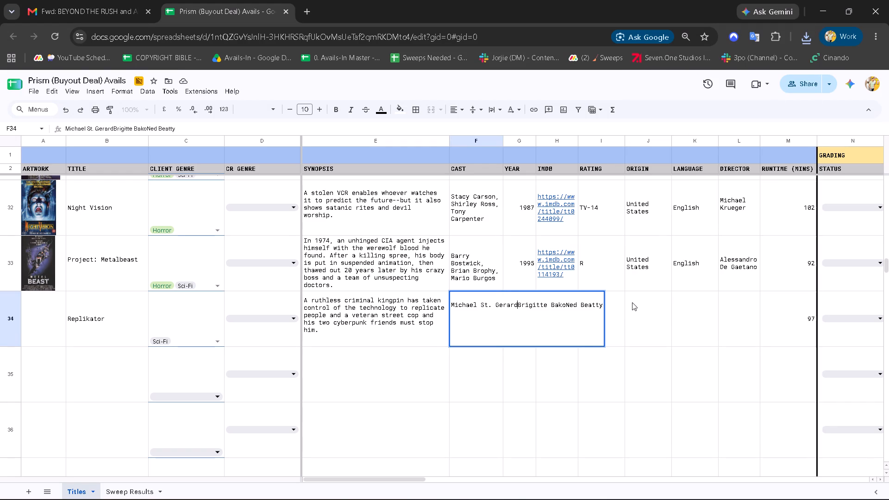
{"action": "key", "text": "comma"}
{"action": "key", "text": "space"}
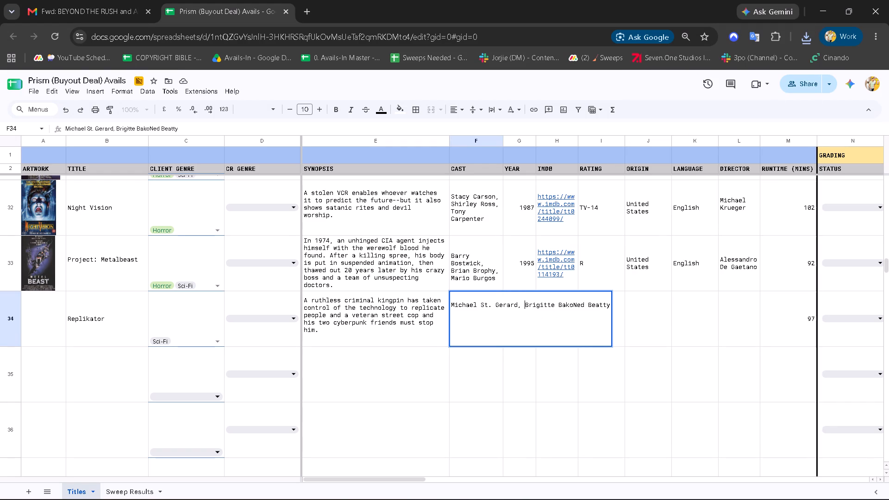
{"action": "left_click", "coordinate": [574, 302]}
{"action": "key", "text": "comma"}
{"action": "key", "text": "space"}
{"action": "left_click", "coordinate": [695, 322]}
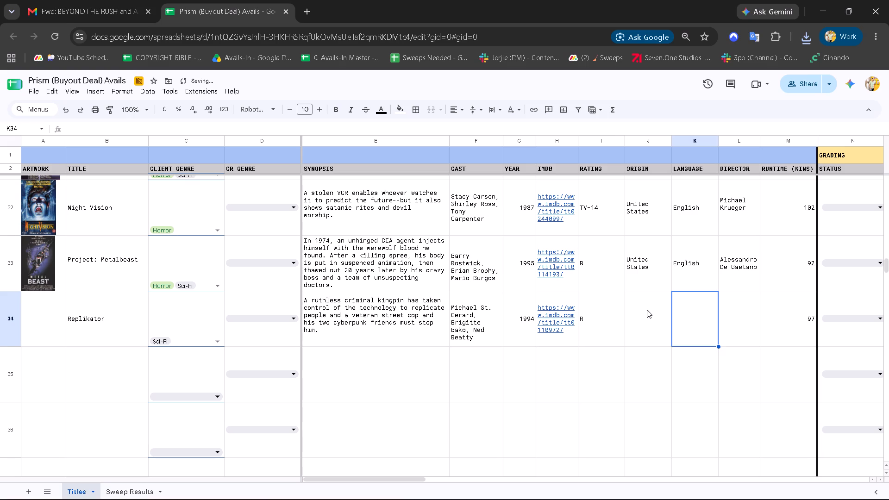
Enter Canada as Replikator's origin in row 34.
{"action": "left_click", "coordinate": [647, 310]}
{"action": "type", "text": "Canada"}
{"action": "key", "text": "Tab"}
Copy English from Project: Metalbeast's language cell into Replikator's language cell in row 34.
{"action": "left_click", "coordinate": [692, 252]}
{"action": "key", "text": "ctrl+c"}
{"action": "key", "text": "ctrl+c"}
{"action": "left_click", "coordinate": [694, 318]}
{"action": "key", "text": "ctrl+v"}
Insert the saved Replikator poster from the barnaby folder as an in-cell image in Replikator's artwork cell.
{"action": "left_click", "coordinate": [30, 328]}
{"action": "left_click", "coordinate": [93, 92]}
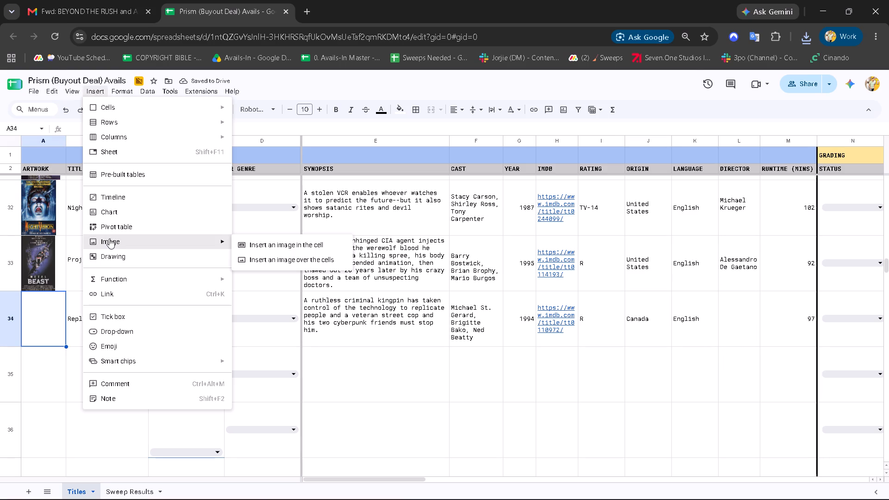
{"action": "left_click", "coordinate": [111, 242]}
{"action": "left_click", "coordinate": [281, 245]}
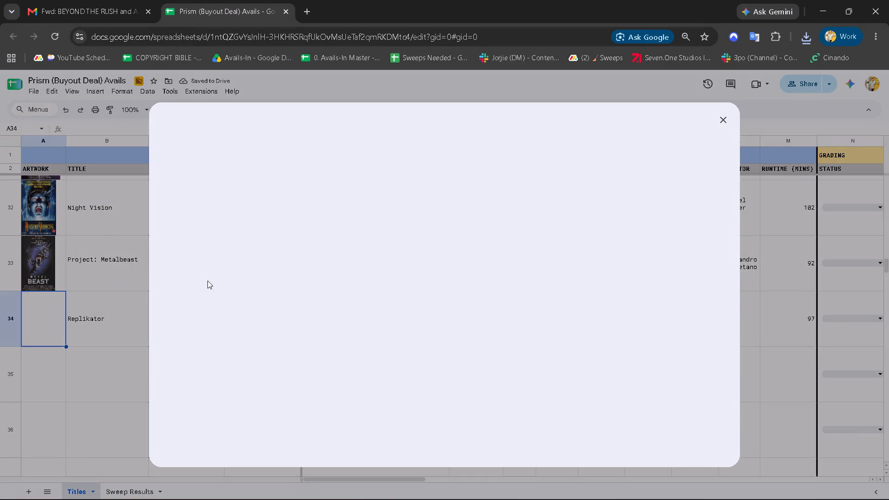
{"action": "left_click", "coordinate": [199, 231]}
{"action": "left_click", "coordinate": [505, 320]}
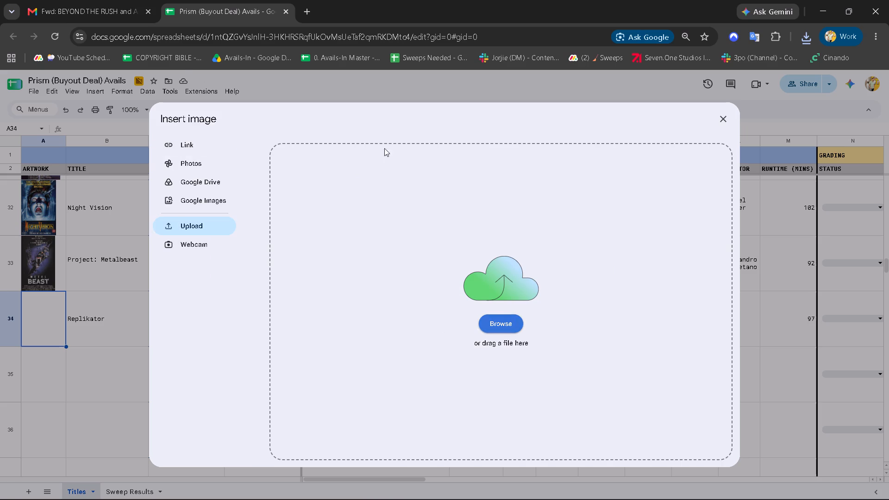
{"action": "left_click", "coordinate": [132, 115]}
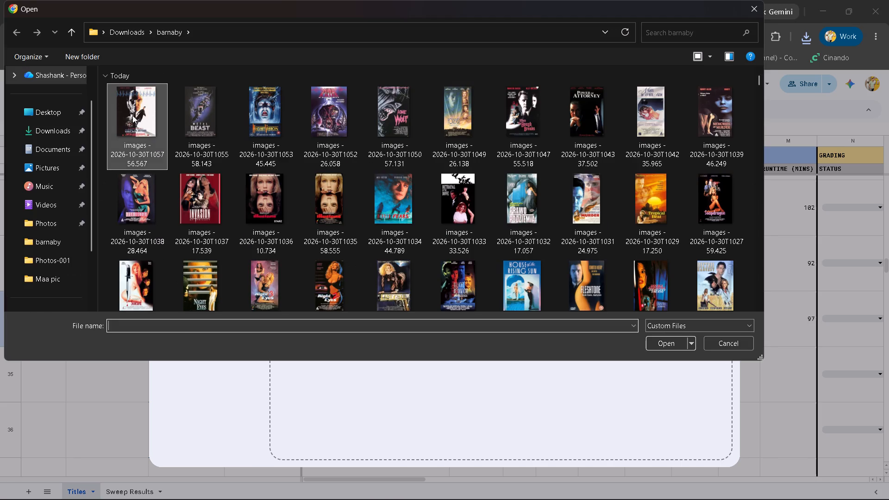
{"action": "key", "text": "Return"}
Copy director G. Philip Jackson from the Replikator IMDb page into the director cell of row 34.
{"action": "key", "text": "alt+Tab"}
{"action": "left_click", "coordinate": [208, 0]}
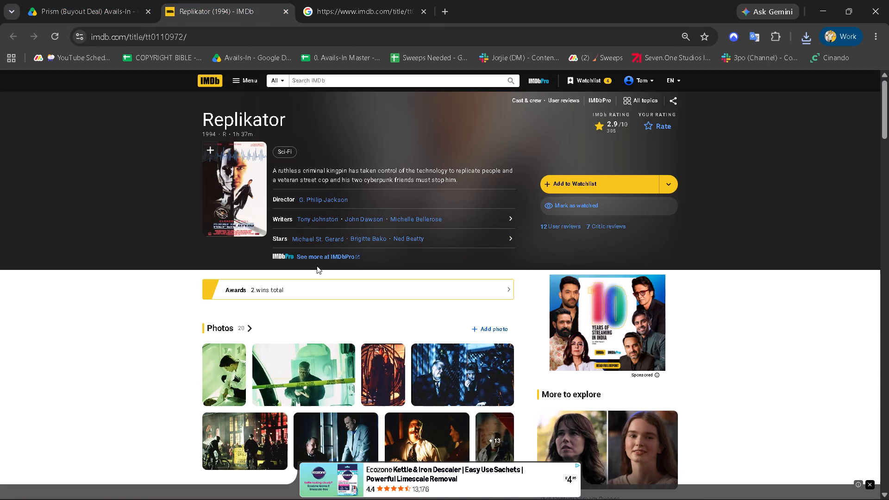
{"action": "left_click", "coordinate": [357, 201]}
{"action": "left_click_drag", "start_coordinate": [357, 201], "coordinate": [298, 200]}
{"action": "key", "text": "ctrl+c"}
{"action": "key", "text": "ctrl+c"}
{"action": "left_click", "coordinate": [398, 169]}
{"action": "key", "text": "alt+Tab"}
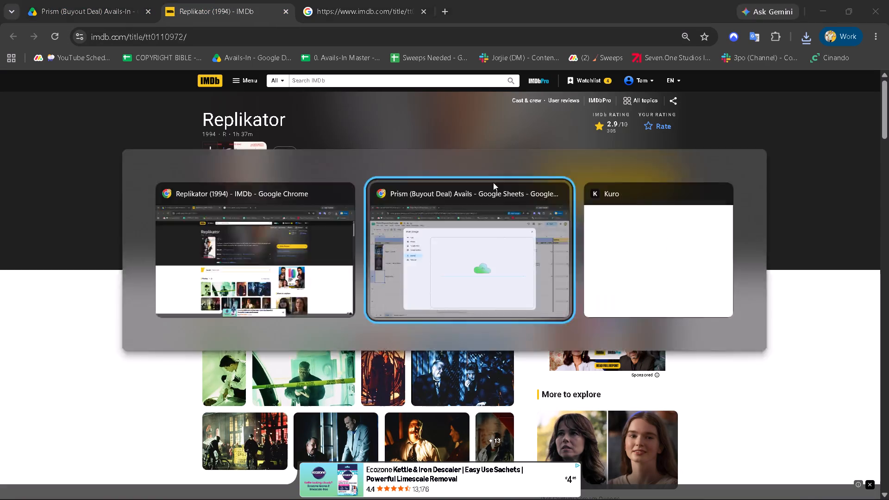
{"action": "double_click", "coordinate": [750, 323]}
{"action": "key", "text": "ctrl+v"}
{"action": "left_click", "coordinate": [469, 380]}
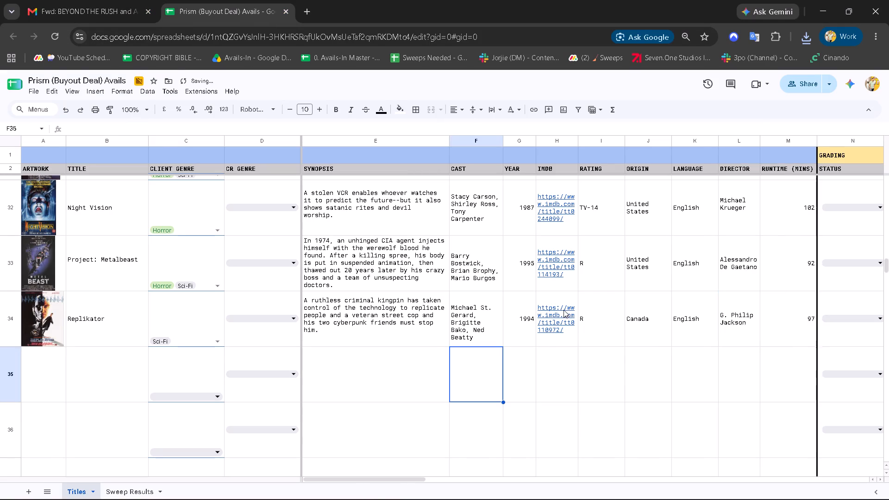
Open Sleepstalker's IMDb page from the Horror & Sci-Fi page of the Prism deck, and close the Replikator IMDb page.
{"action": "key", "text": "alt+Tab"}
{"action": "left_click", "coordinate": [150, 0]}
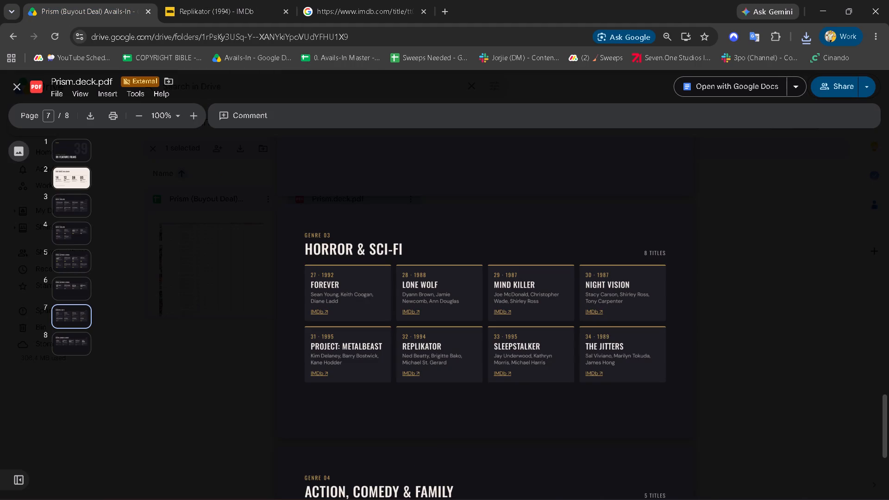
{"action": "left_click", "coordinate": [499, 372]}
{"action": "left_click", "coordinate": [355, 0]}
{"action": "key", "text": "ctrl+w"}
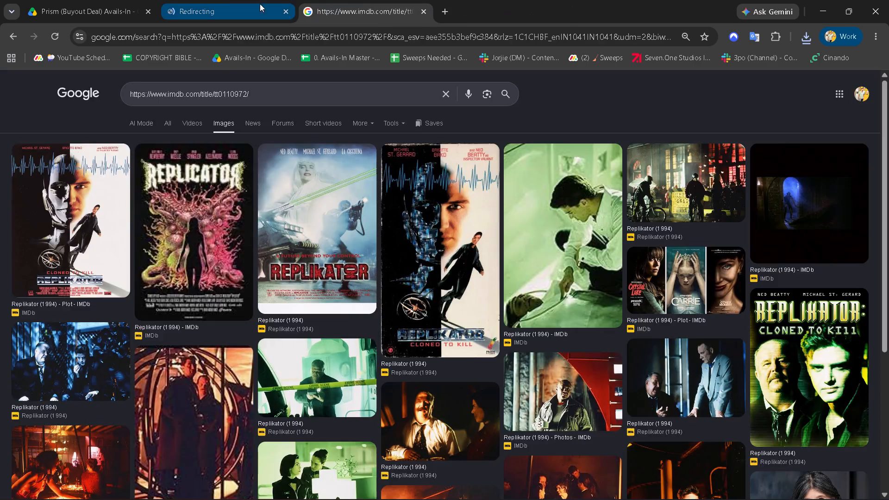
{"action": "left_click", "coordinate": [238, 4]}
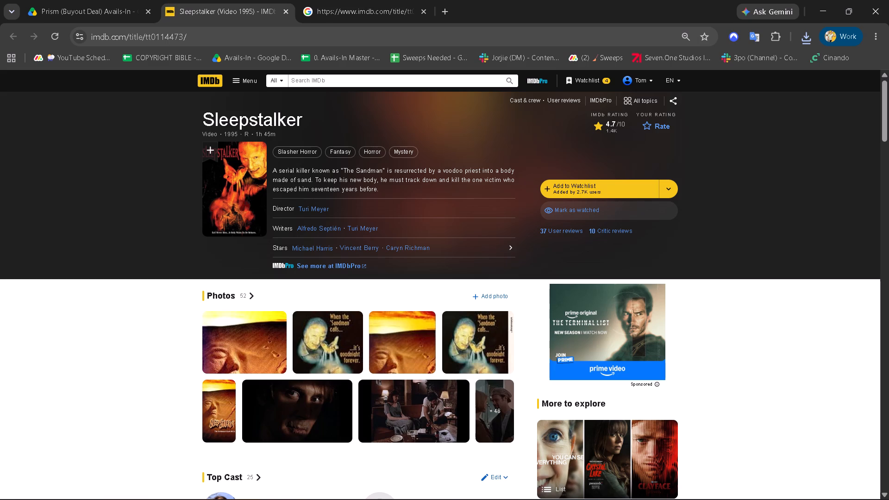
Copy Sleepstalker's IMDb page address into the IMDb cell of row 35 in the avails sheet.
{"action": "left_click", "coordinate": [215, 44]}
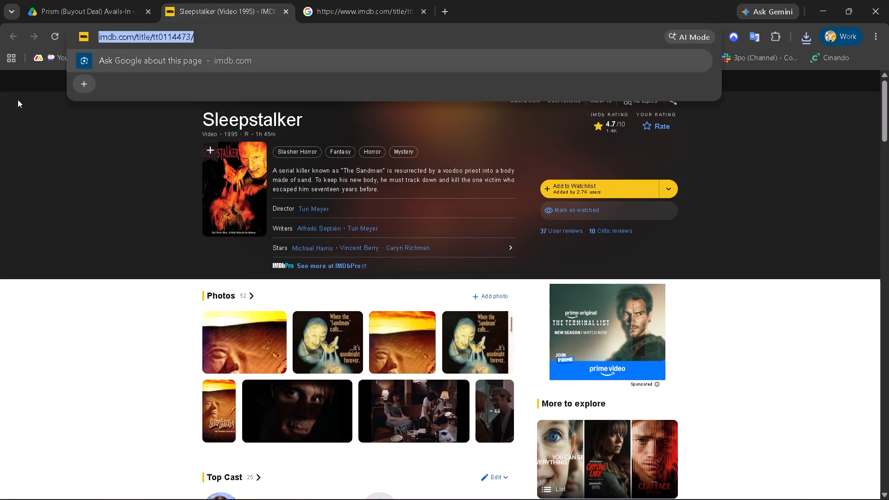
{"action": "key", "text": "ctrl+c"}
{"action": "key", "text": "ctrl+c"}
{"action": "key", "text": "ctrl+c"}
{"action": "left_click", "coordinate": [0, 178]}
{"action": "key", "text": "alt+Tab"}
{"action": "left_click", "coordinate": [545, 365]}
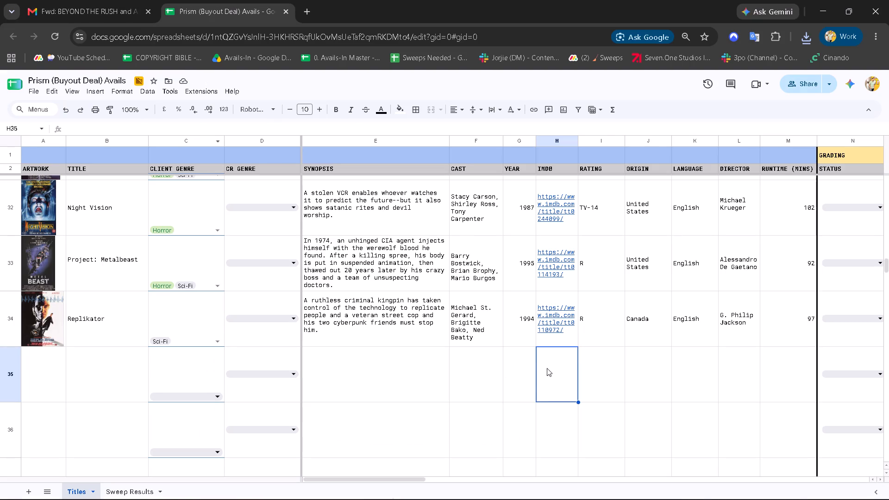
{"action": "key", "text": "ctrl+v"}
{"action": "left_click", "coordinate": [81, 353]}
{"action": "key", "text": "alt+Tab"}
{"action": "left_click", "coordinate": [321, 0]}
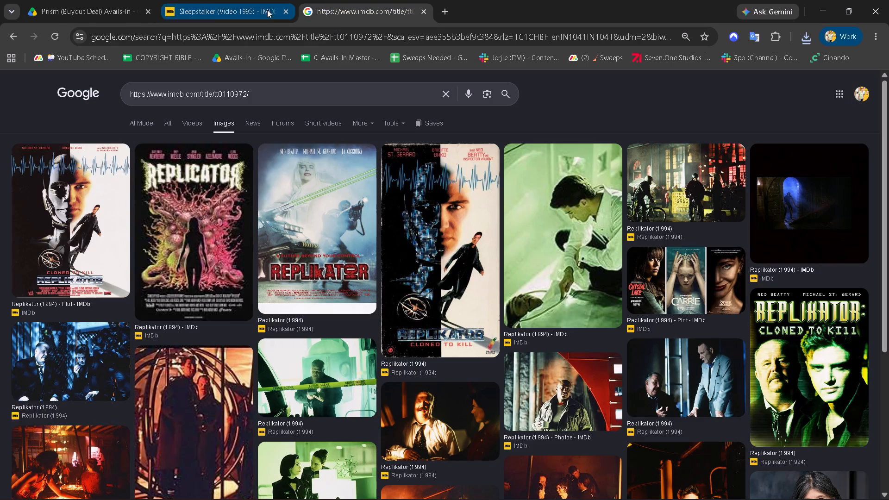
{"action": "triple_click", "coordinate": [283, 98]}
{"action": "key", "text": "ctrl+v"}
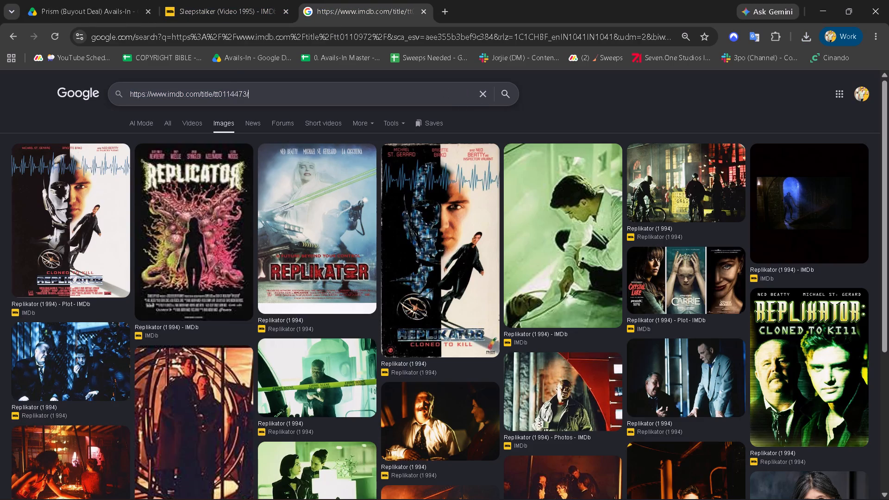
{"action": "key", "text": "Return"}
Copy the title Sleepstalker from its IMDb page into the title cell of row 35.
{"action": "left_click", "coordinate": [234, 0]}
{"action": "triple_click", "coordinate": [253, 116]}
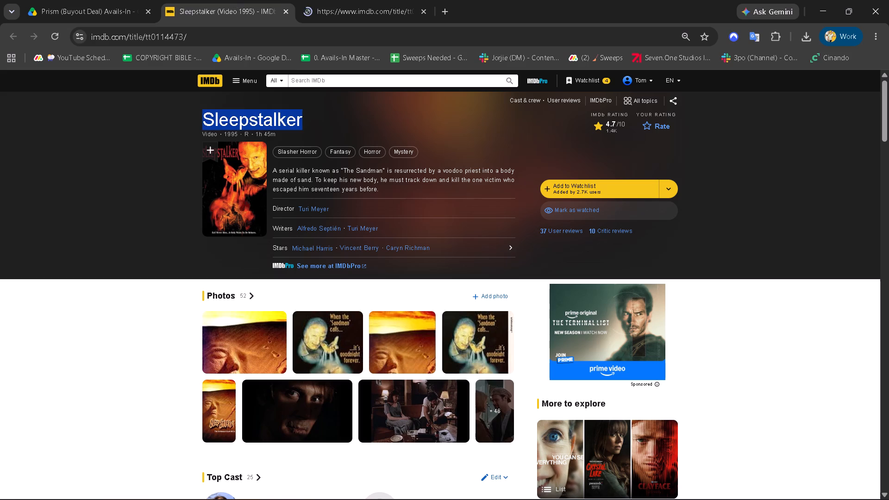
{"action": "key", "text": "ctrl+c"}
{"action": "key", "text": "ctrl+c"}
{"action": "key", "text": "ctrl+c"}
{"action": "left_click", "coordinate": [86, 220], "text": "ctrl"}
{"action": "key", "text": "alt+Tab"}
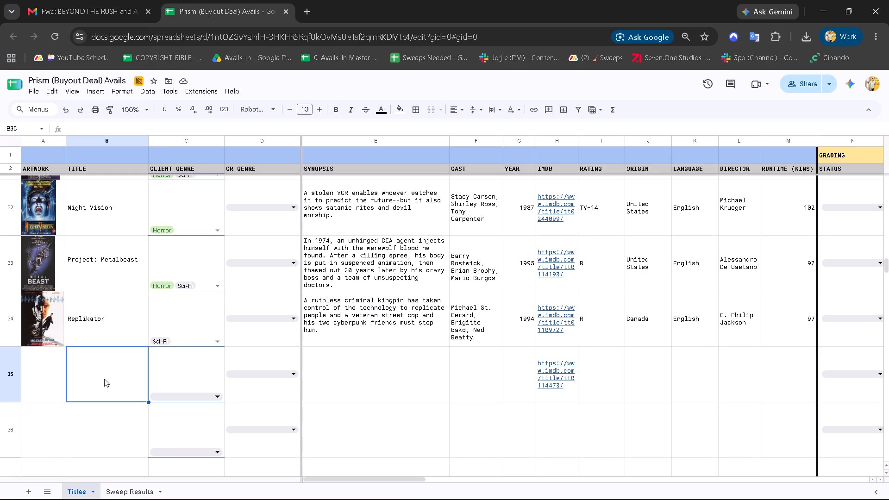
{"action": "double_click", "coordinate": [104, 379]}
{"action": "key", "text": "ctrl+v"}
Enter 1995 as Sleepstalker's year and R as its rating in row 35.
{"action": "left_click", "coordinate": [520, 367]}
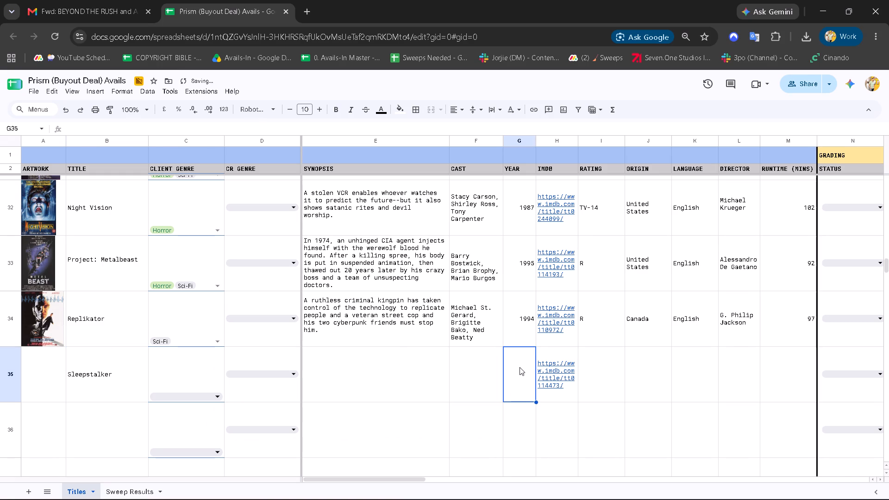
{"action": "type", "text": "1995"}
{"action": "key", "text": "Tab"}
{"action": "key", "text": "Tab"}
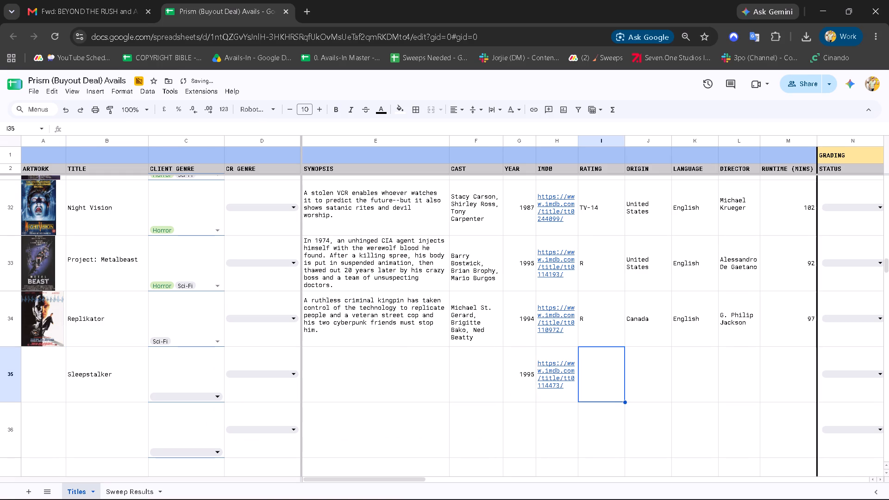
{"action": "key", "text": "shift+r"}
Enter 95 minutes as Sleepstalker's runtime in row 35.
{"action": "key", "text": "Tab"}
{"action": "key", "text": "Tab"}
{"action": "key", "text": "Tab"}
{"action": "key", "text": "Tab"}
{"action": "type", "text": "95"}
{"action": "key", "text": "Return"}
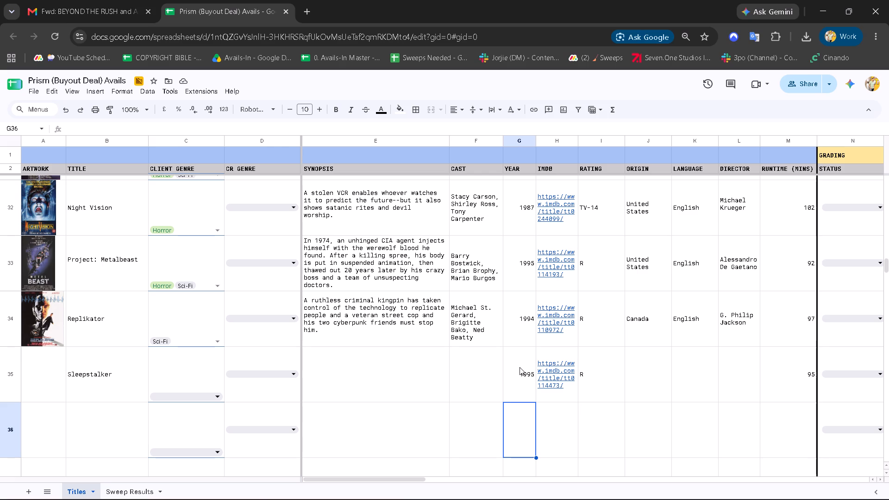
Copy the plot summary from Sleepstalker's IMDb page into the synopsis cell of row 35.
{"action": "key", "text": "alt+Tab"}
{"action": "triple_click", "coordinate": [331, 177]}
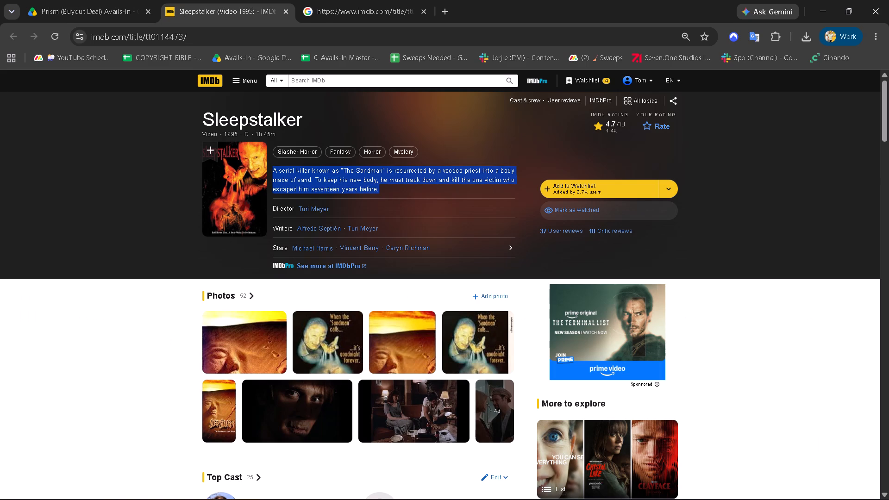
{"action": "key", "text": "ctrl+c"}
{"action": "key", "text": "ctrl+c"}
{"action": "key", "text": "ctrl+c"}
{"action": "key", "text": "alt+Tab"}
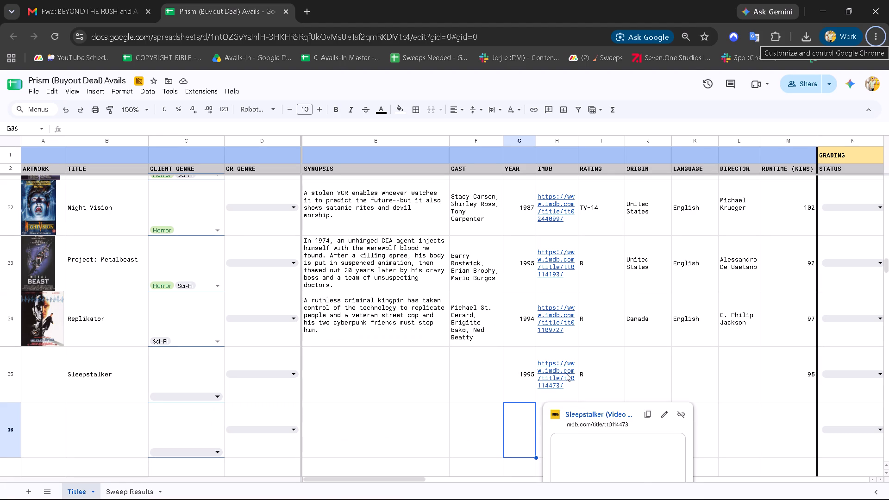
{"action": "key", "text": "alt+Tab"}
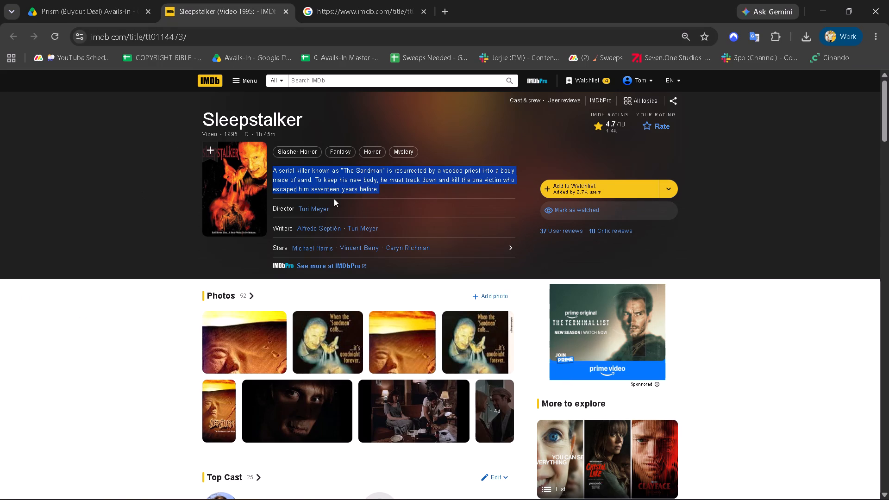
{"action": "key", "text": "ctrl+c"}
{"action": "key", "text": "ctrl+c"}
{"action": "key", "text": "ctrl+c"}
{"action": "key", "text": "alt+Tab"}
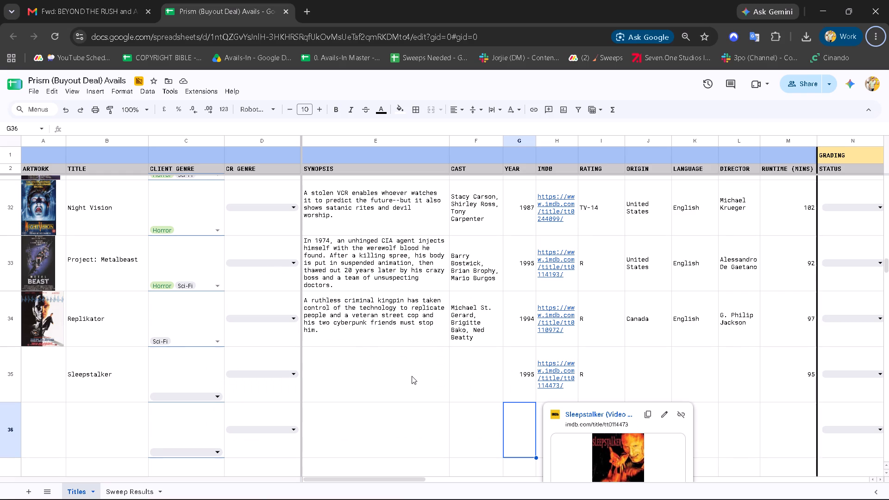
{"action": "double_click", "coordinate": [411, 375]}
{"action": "key", "text": "ctrl+v"}
{"action": "left_click", "coordinate": [379, 429]}
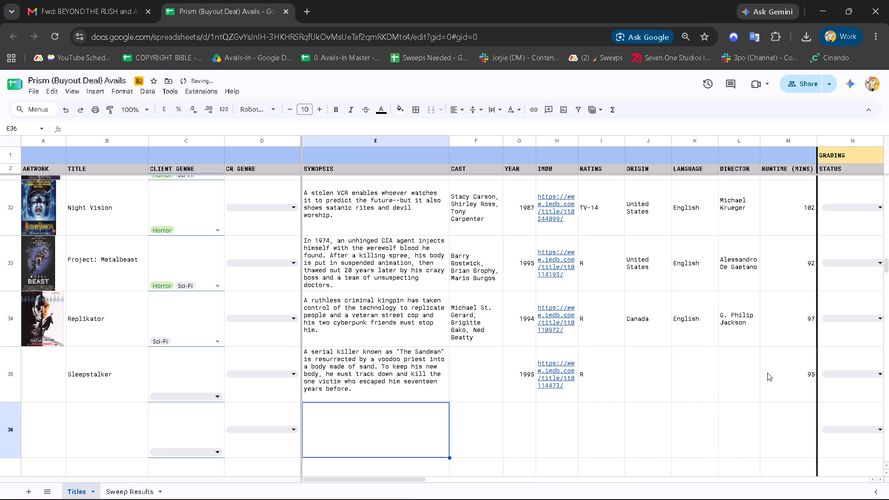
Set Sleepstalker's runtime to 105 minutes in row 35.
{"action": "left_click", "coordinate": [767, 372]}
{"action": "type", "text": "105"}
{"action": "key", "text": "Return"}
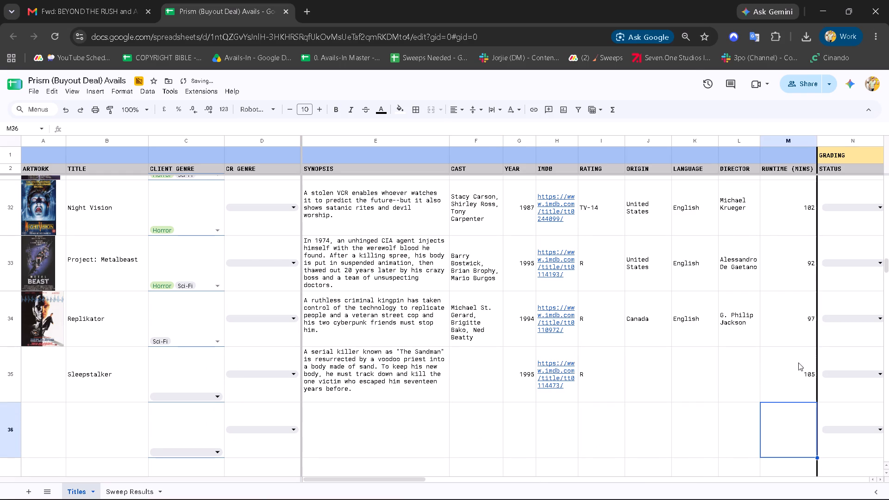
Check Sleepstalker's genres on IMDb and set its client genres to Fantasy, Horror and Mystery.
{"action": "key", "text": "alt+Tab"}
{"action": "left_click", "coordinate": [84, 250]}
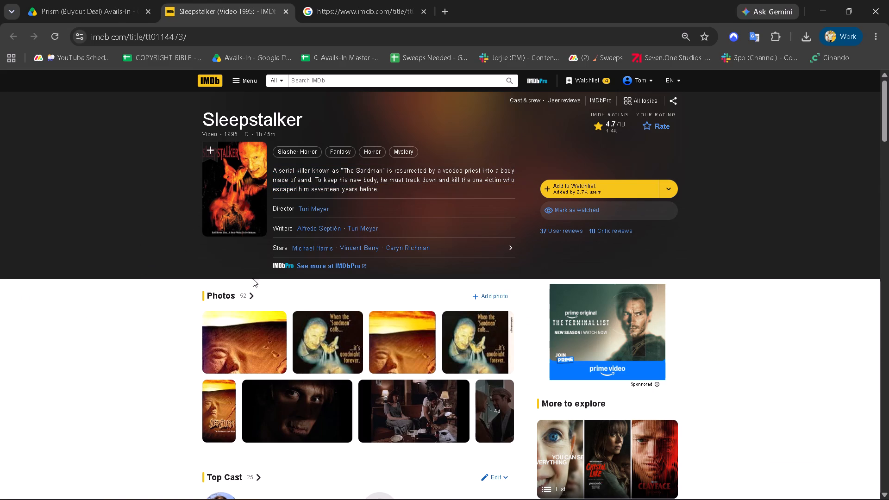
{"action": "key", "text": "alt+Tab"}
{"action": "left_click", "coordinate": [172, 376]}
{"action": "key", "text": "f"}
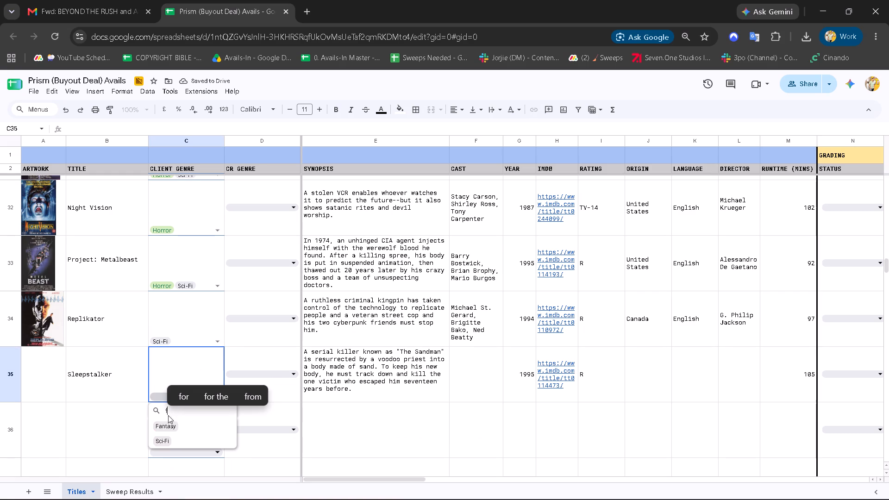
{"action": "left_click", "coordinate": [166, 423]}
{"action": "key", "text": "h"}
{"action": "left_click", "coordinate": [165, 423]}
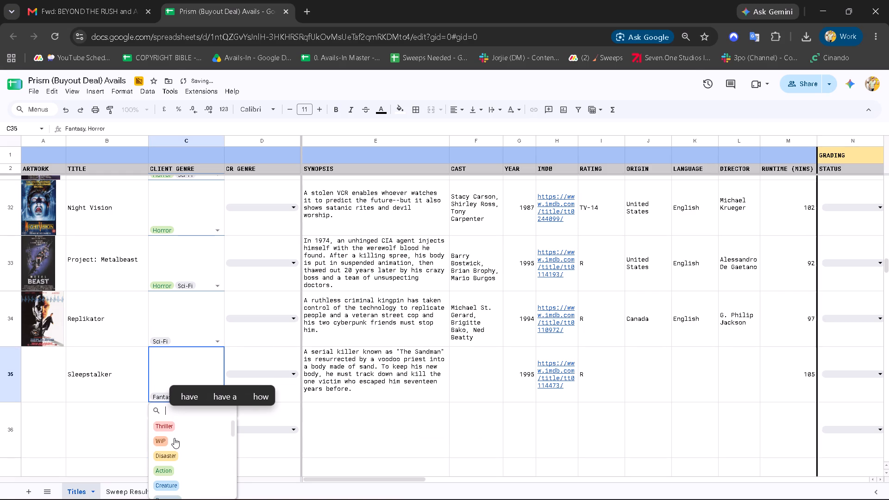
{"action": "key", "text": "m"}
{"action": "left_click", "coordinate": [163, 425]}
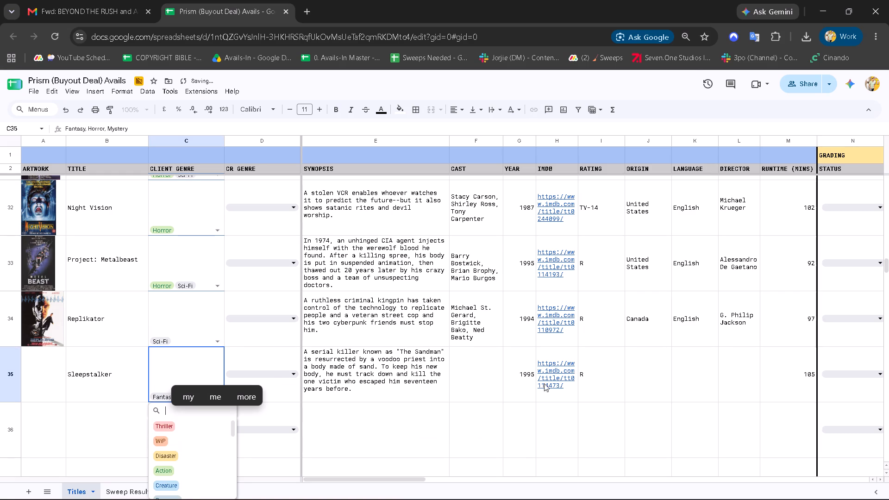
{"action": "left_click", "coordinate": [632, 355]}
Copy the stars Michael Harris, Vincent Berry and Caryn Richman from Sleepstalker's IMDb page for the cast cell in row 35.
{"action": "left_click", "coordinate": [491, 364]}
{"action": "key", "text": "alt+Tab"}
{"action": "left_click", "coordinate": [4, 276]}
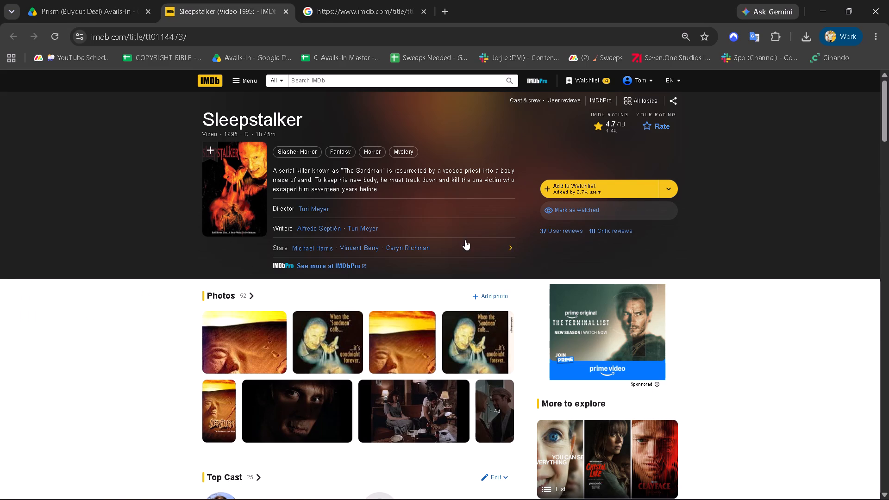
{"action": "left_click_drag", "start_coordinate": [521, 246], "coordinate": [291, 244]}
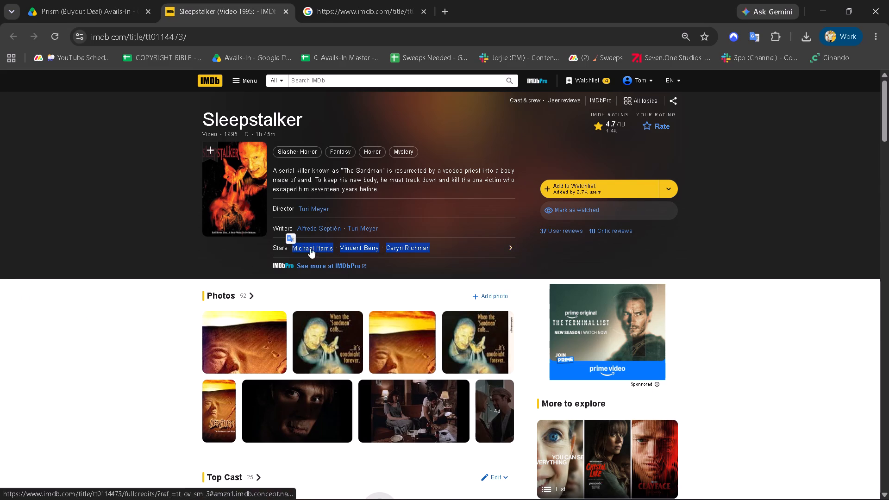
{"action": "key", "text": "ctrl+c"}
{"action": "key", "text": "ctrl+c"}
{"action": "key", "text": "ctrl+c"}
Check Sleepstalker's origin and language details on IMDb, and save the first Sleepstalker poster from the image search results.
{"action": "left_click_drag", "start_coordinate": [888, 100], "coordinate": [888, 208]}
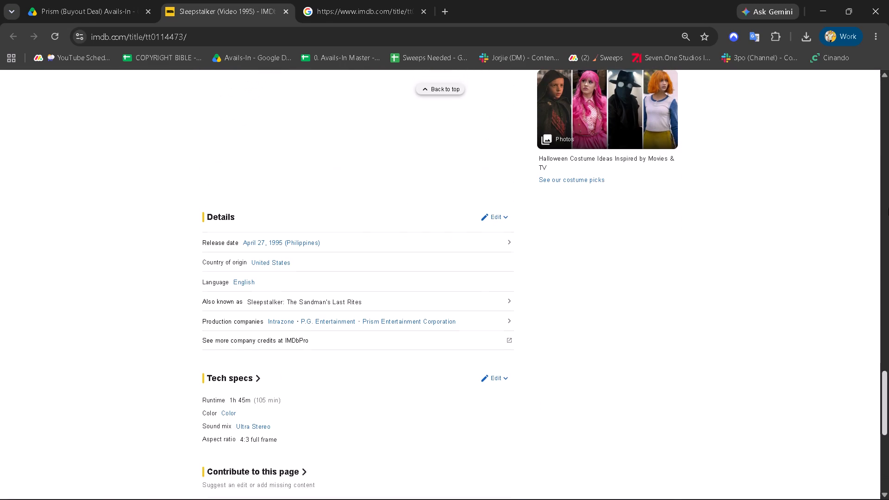
{"action": "left_click_drag", "start_coordinate": [888, 208], "coordinate": [888, 0]}
{"action": "key", "text": "ctrl+Tab"}
{"action": "right_click", "coordinate": [97, 235]}
{"action": "left_click", "coordinate": [139, 383]}
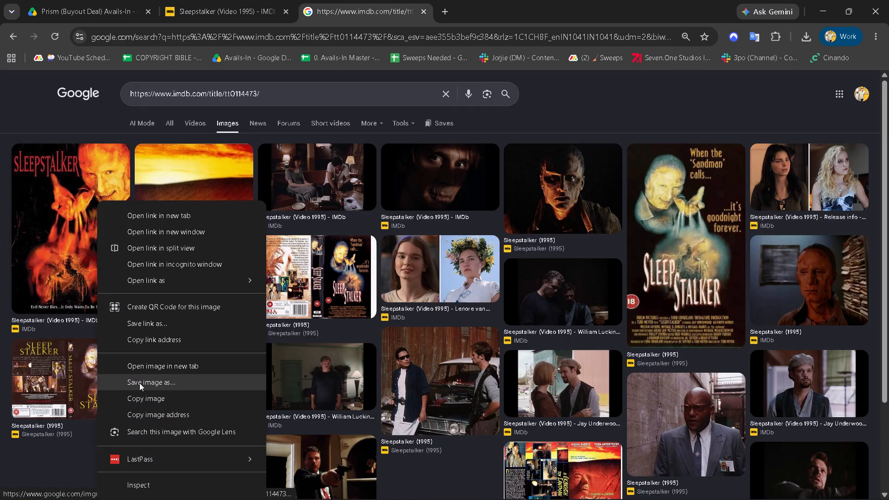
{"action": "key", "text": "Return"}
{"action": "key", "text": "ctrl+Tab"}
{"action": "key", "text": "ctrl+Tab"}
{"action": "key", "text": "alt+Tab"}
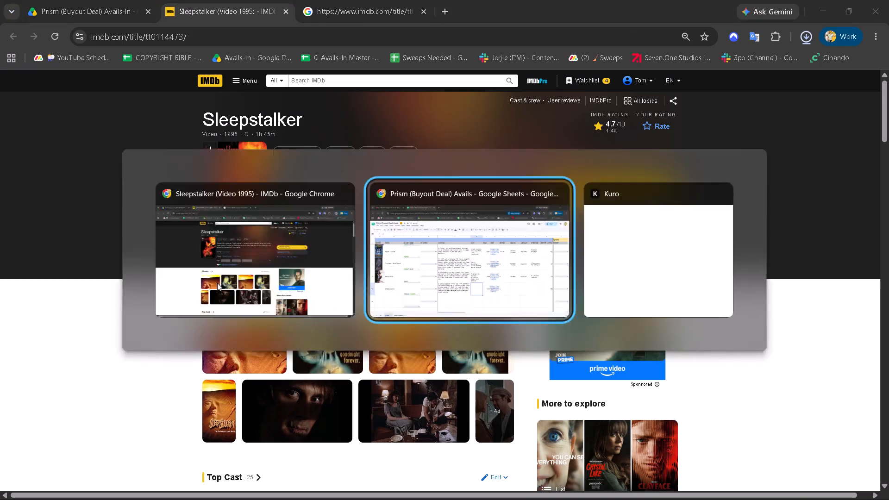
Fill Sleepstalker's cast cell in row 35 with Michael Harris, Vincent Berry, Caryn Richman, separated by commas.
{"action": "double_click", "coordinate": [456, 356]}
{"action": "key", "text": "ctrl+v"}
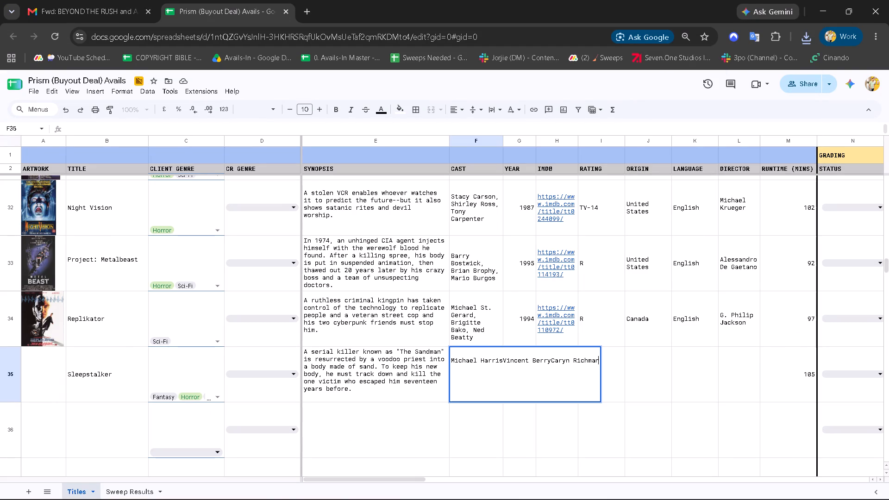
{"action": "left_click", "coordinate": [501, 361]}
{"action": "key", "text": "comma"}
{"action": "key", "text": "space"}
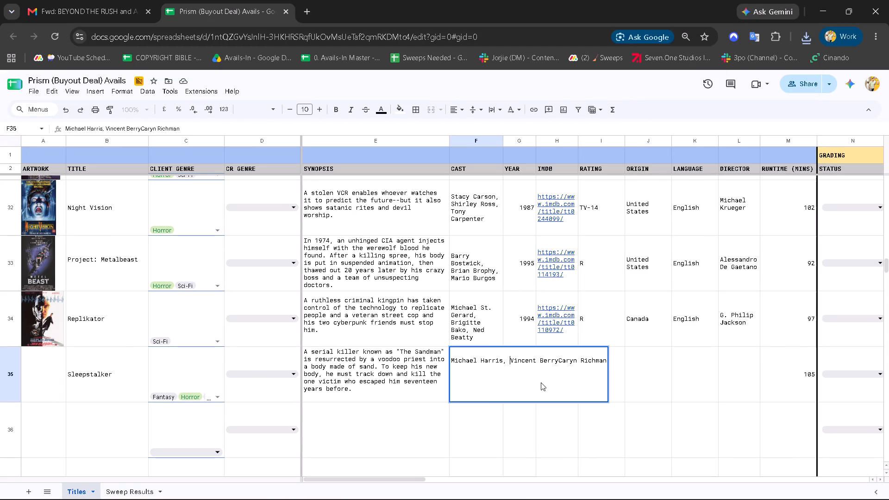
{"action": "left_click", "coordinate": [560, 356]}
{"action": "left_click", "coordinate": [558, 360]}
{"action": "key", "text": "comma"}
{"action": "key", "text": "space"}
Copy the origin United States and language English from the Project: Metalbeast row into Sleepstalker's row 35.
{"action": "left_click_drag", "start_coordinate": [645, 260], "coordinate": [684, 269]}
{"action": "key", "text": "ctrl+c"}
{"action": "key", "text": "ctrl+c"}
{"action": "left_click", "coordinate": [642, 375]}
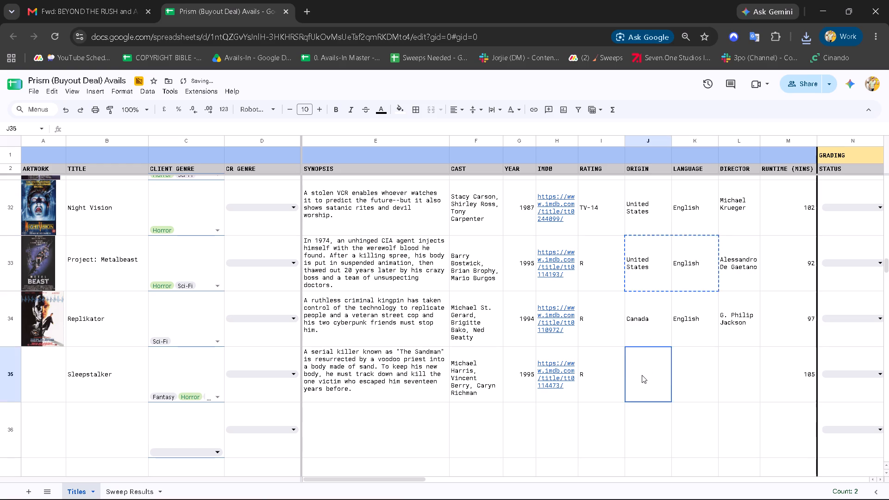
{"action": "key", "text": "ctrl+v"}
Copy the director's name, Turi Meyer, from Sleepstalker's IMDb page for the director cell in row 35.
{"action": "left_click", "coordinate": [737, 375]}
{"action": "key", "text": "alt+Tab"}
{"action": "left_click_drag", "start_coordinate": [0, 243], "coordinate": [12, 241]}
{"action": "left_click", "coordinate": [367, 206]}
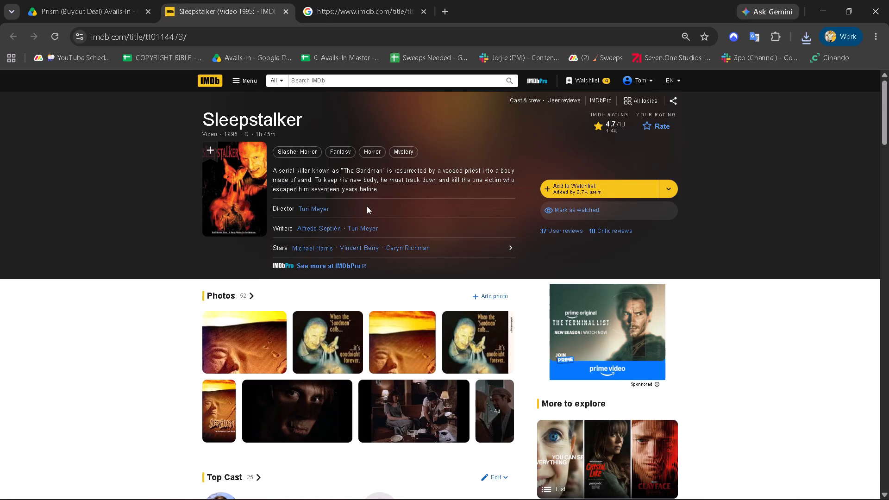
{"action": "left_click_drag", "start_coordinate": [366, 206], "coordinate": [302, 210]}
{"action": "key", "text": "ctrl+c"}
{"action": "key", "text": "ctrl+c"}
{"action": "key", "text": "ctrl+c"}
Open The Jitters' IMDb page from the Horror & Sci-Fi page of the Prism deck and close the Sleepstalker page.
{"action": "left_click", "coordinate": [111, 0]}
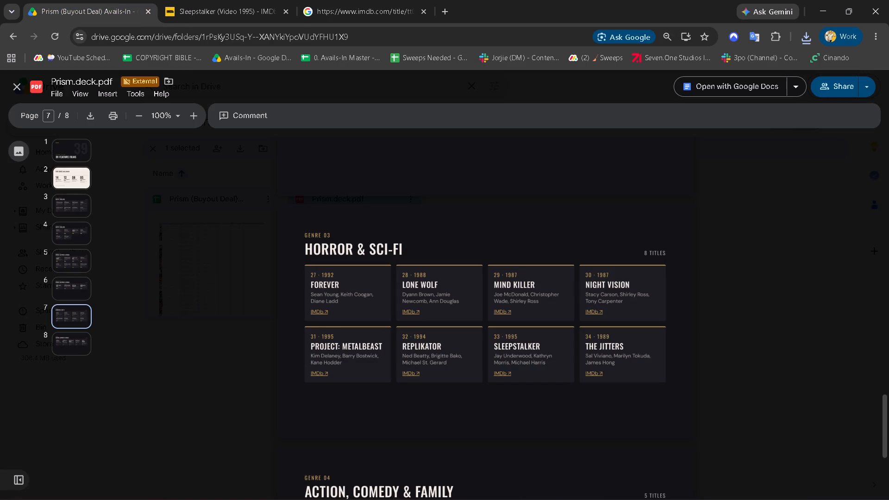
{"action": "left_click", "coordinate": [593, 375]}
{"action": "key", "text": "ctrl+Tab"}
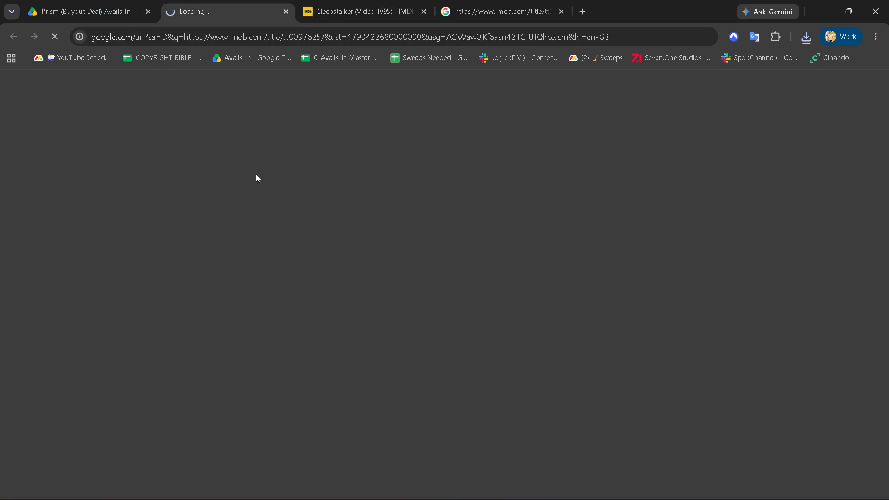
{"action": "key", "text": "ctrl+w"}
{"action": "left_click", "coordinate": [243, 0]}
Enter Turi Meyer as Sleepstalker's director in row 35 of the Avails sheet.
{"action": "key", "text": "alt+Tab"}
{"action": "double_click", "coordinate": [744, 385]}
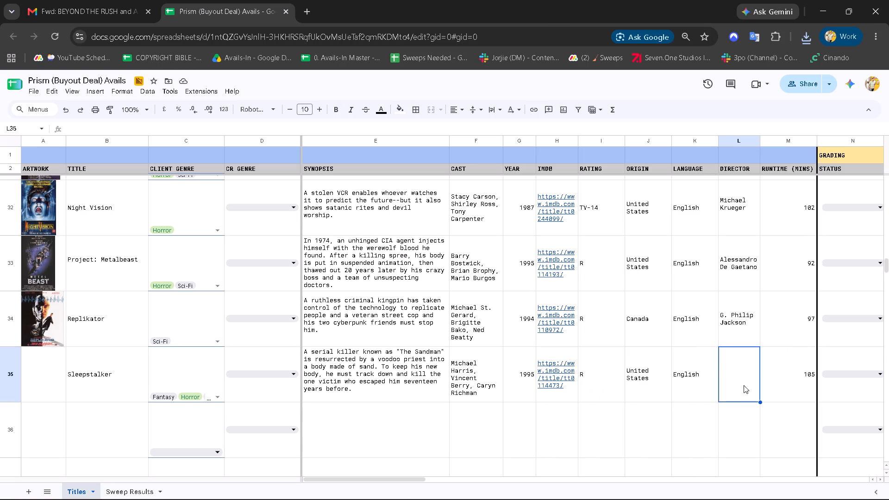
{"action": "key", "text": "ctrl+v"}
{"action": "left_click", "coordinate": [390, 380]}
Insert the saved Sleepstalker poster as an in-cell image in the artwork cell of row 35.
{"action": "scroll", "coordinate": [416, 301], "scroll_direction": "down", "scroll_amount": 2}
{"action": "left_click", "coordinate": [35, 264]}
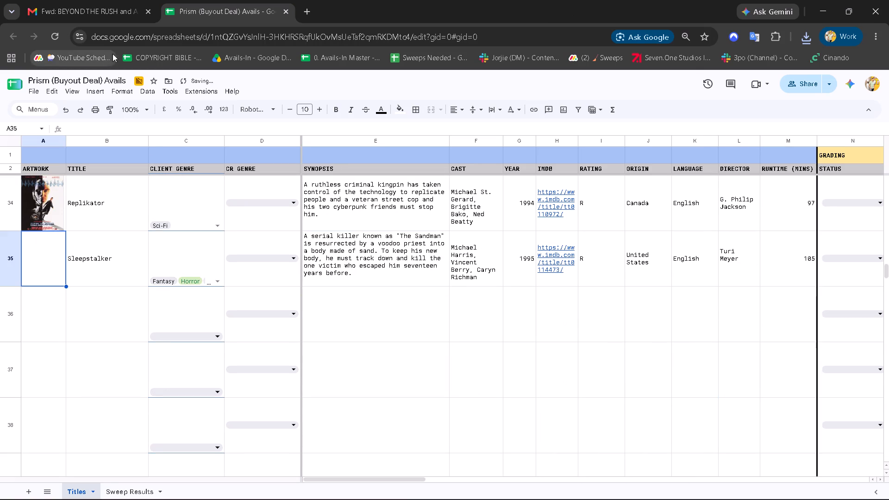
{"action": "left_click", "coordinate": [89, 94]}
{"action": "left_click", "coordinate": [114, 243]}
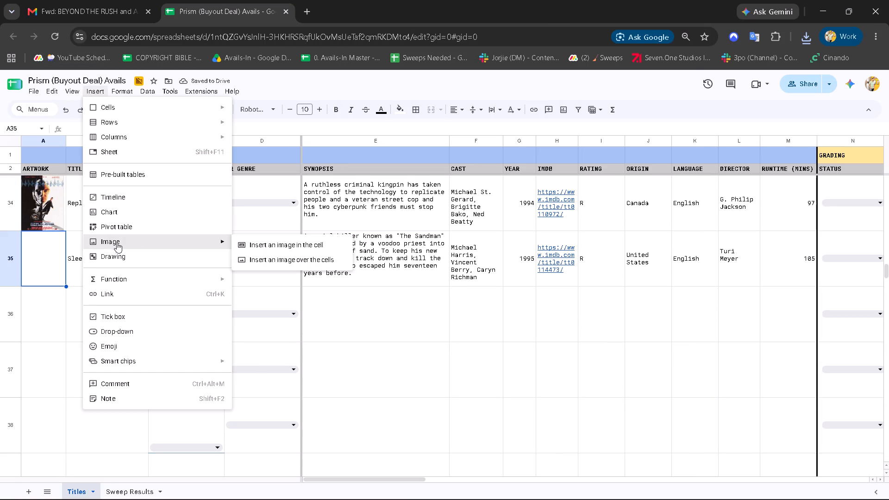
{"action": "left_click", "coordinate": [302, 245]}
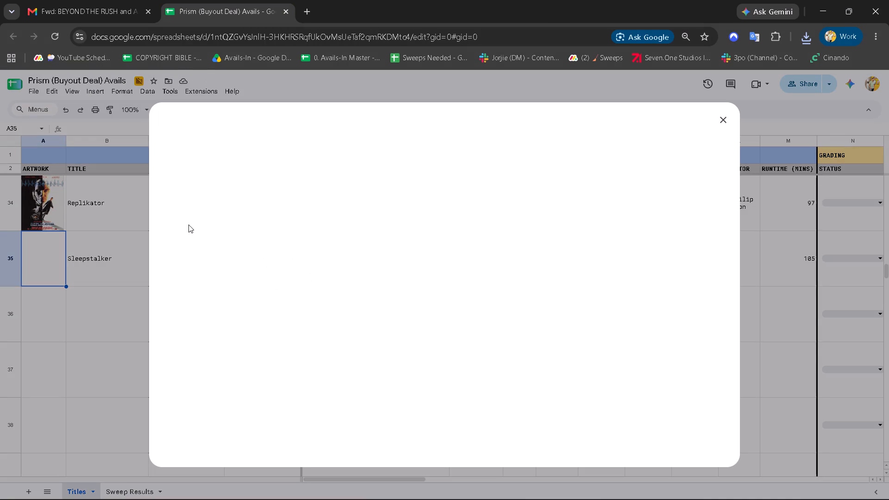
{"action": "left_click", "coordinate": [210, 234]}
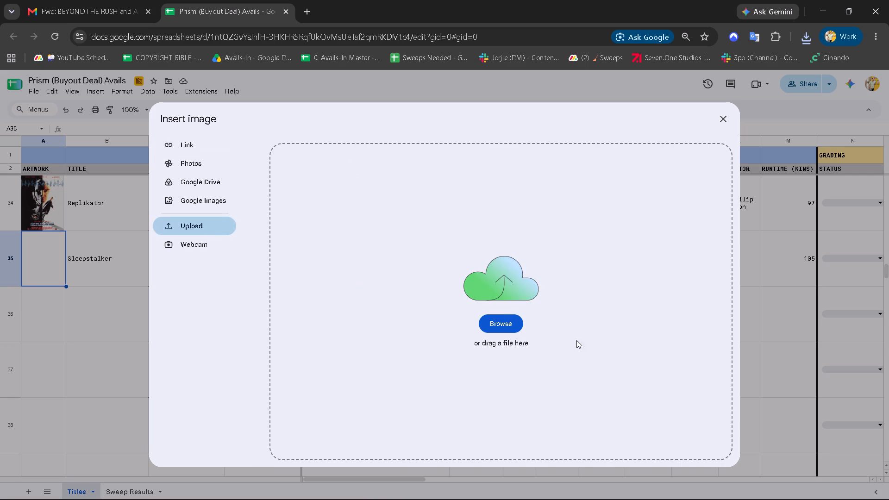
{"action": "left_click", "coordinate": [494, 321]}
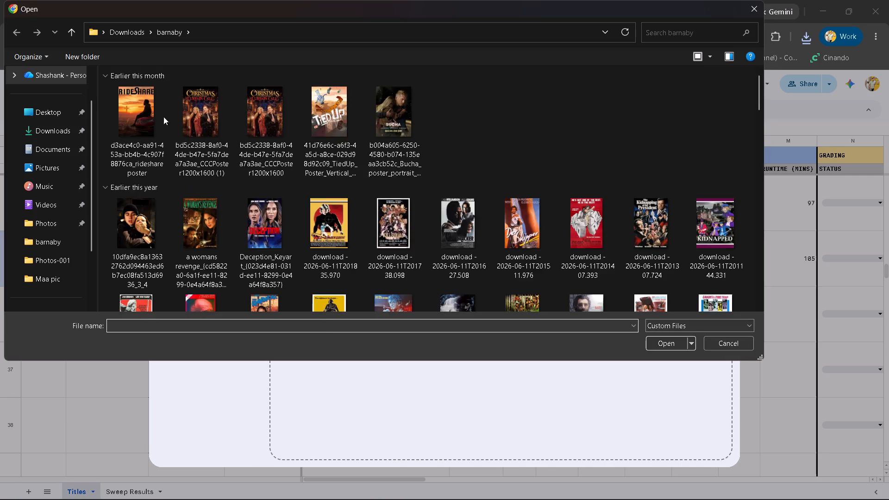
{"action": "left_click", "coordinate": [126, 132]}
{"action": "key", "text": "Return"}
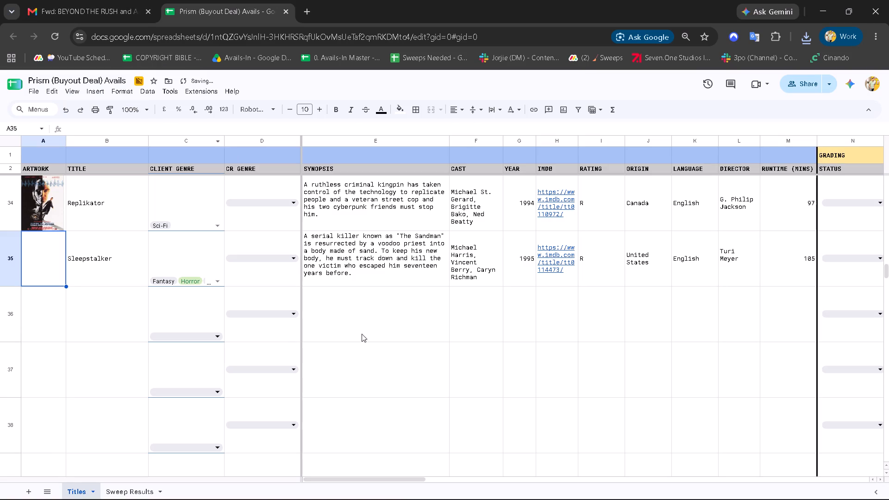
Copy The Jitters' IMDb link and run a Google image search with it to find poster artwork.
{"action": "left_click", "coordinate": [367, 311]}
{"action": "key", "text": "alt+Tab"}
{"action": "left_click", "coordinate": [234, 31]}
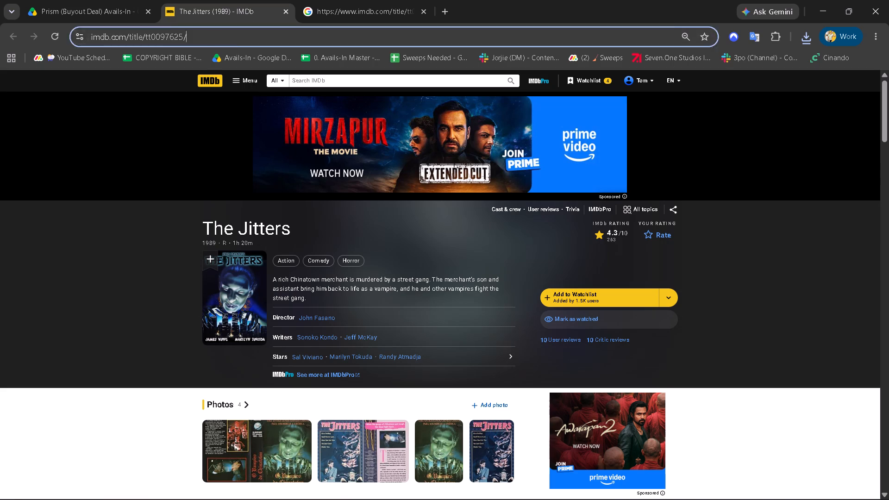
{"action": "key", "text": "ctrl+c"}
{"action": "key", "text": "ctrl+c"}
{"action": "left_click", "coordinate": [375, 0]}
{"action": "triple_click", "coordinate": [308, 99]}
{"action": "key", "text": "ctrl+v"}
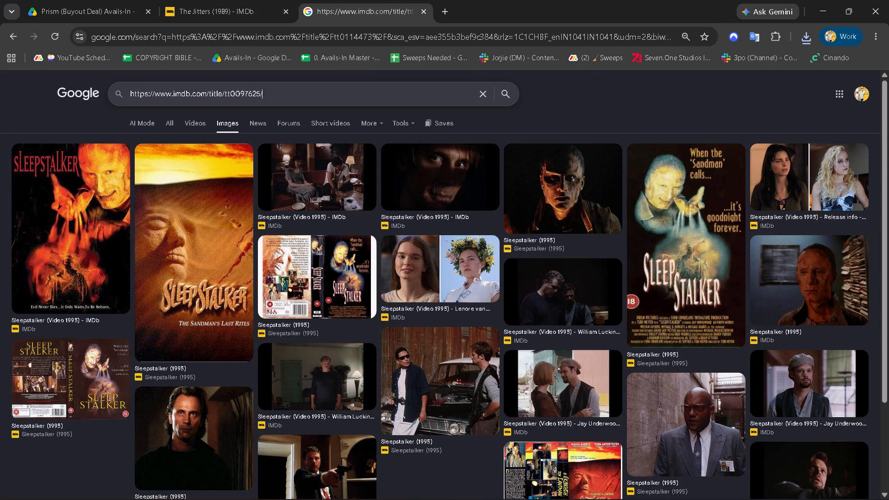
{"action": "key", "text": "Return"}
Paste The Jitters' IMDb link into the IMDb cell of row 36.
{"action": "left_click", "coordinate": [207, 0]}
{"action": "key", "text": "alt+Tab"}
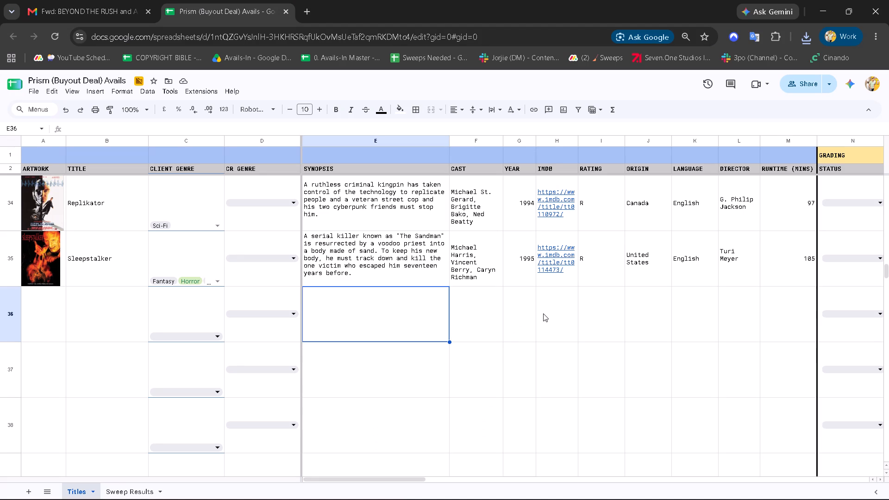
{"action": "left_click", "coordinate": [543, 313]}
{"action": "key", "text": "ctrl+v"}
{"action": "left_click", "coordinate": [366, 322]}
Copy the title The Jitters from its IMDb page into the title cell of row 36.
{"action": "key", "text": "alt+Tab"}
{"action": "left_click", "coordinate": [1, 219]}
{"action": "triple_click", "coordinate": [215, 226]}
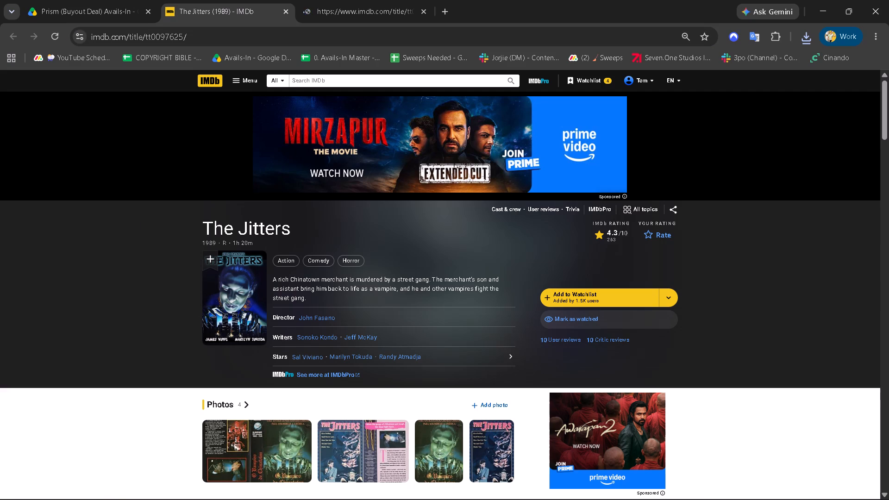
{"action": "key", "text": "ctrl+c"}
{"action": "key", "text": "ctrl+c"}
{"action": "key", "text": "ctrl+c"}
{"action": "left_click", "coordinate": [152, 246]}
{"action": "key", "text": "alt+Tab"}
{"action": "double_click", "coordinate": [107, 321]}
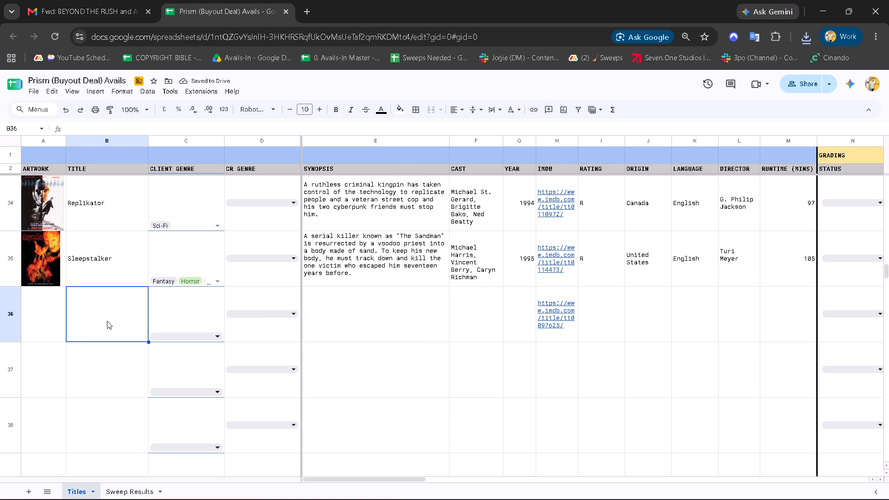
{"action": "key", "text": "ctrl+v"}
Set The Jitters' year to 1989 and its rating to R in row 36.
{"action": "left_click", "coordinate": [521, 320]}
{"action": "type", "text": "1989"}
{"action": "key", "text": "Tab"}
{"action": "key", "text": "Tab"}
{"action": "key", "text": "shift+r"}
Set The Jitters' runtime to 80 minutes in row 36.
{"action": "key", "text": "Tab"}
{"action": "key", "text": "Tab"}
{"action": "key", "text": "Tab"}
{"action": "key", "text": "Tab"}
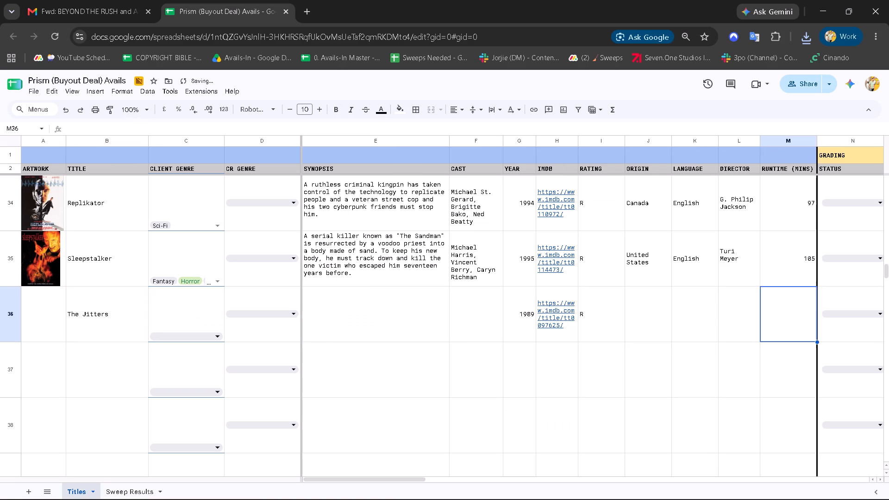
{"action": "type", "text": "80"}
{"action": "key", "text": "Return"}
Copy The Jitters' plot summary from IMDb into the synopsis cell of row 36.
{"action": "key", "text": "alt+Tab"}
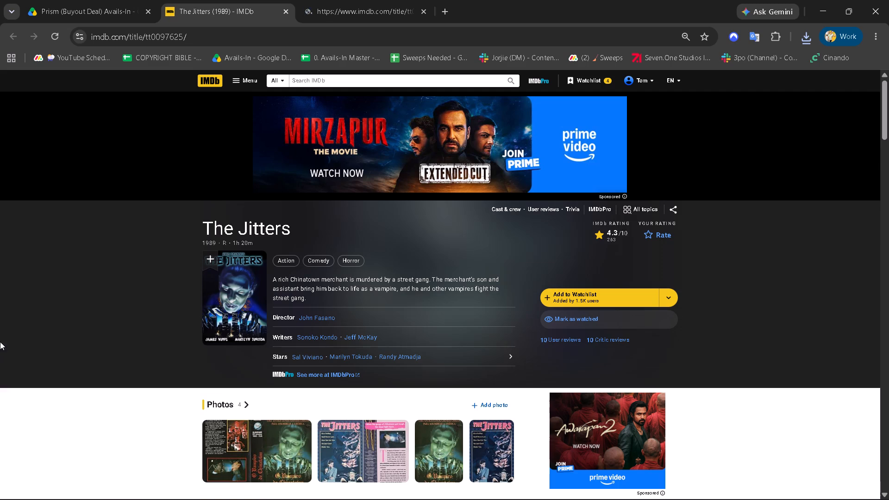
{"action": "left_click", "coordinate": [0, 342]}
{"action": "triple_click", "coordinate": [316, 275]}
{"action": "key", "text": "ctrl+c"}
{"action": "key", "text": "ctrl+c"}
{"action": "key", "text": "ctrl+c"}
{"action": "key", "text": "alt+Tab"}
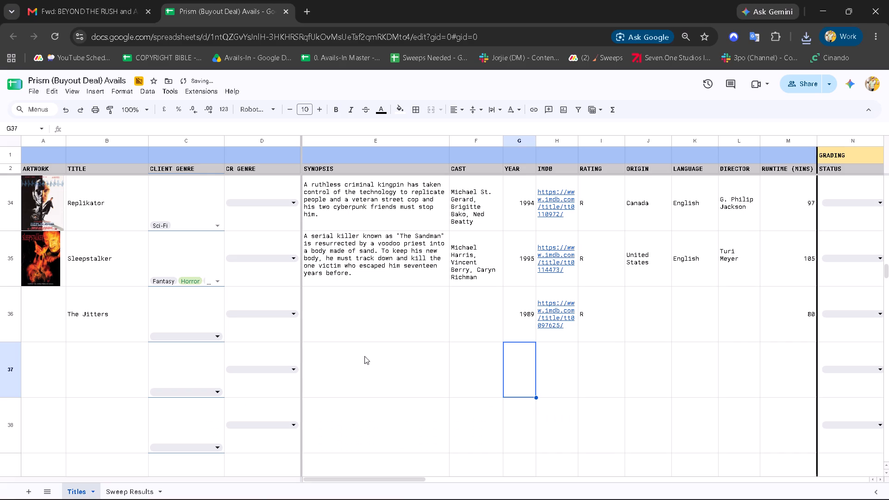
{"action": "double_click", "coordinate": [390, 339]}
{"action": "key", "text": "ctrl+v"}
Set The Jitters' client genres to Action, Comedy and Horror in row 36.
{"action": "left_click", "coordinate": [182, 322]}
{"action": "key", "text": "a"}
{"action": "key", "text": "c"}
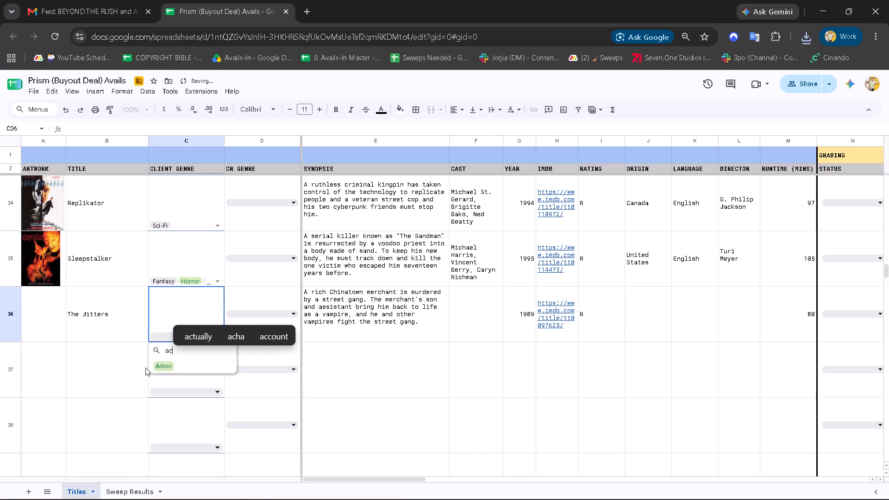
{"action": "left_click", "coordinate": [169, 369]}
{"action": "key", "text": "c"}
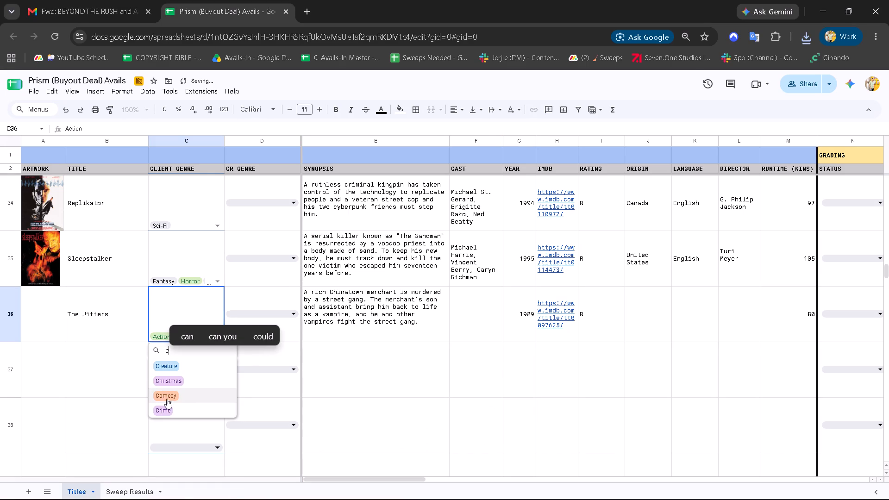
{"action": "left_click", "coordinate": [167, 399]}
{"action": "key", "text": "h"}
{"action": "left_click", "coordinate": [171, 366]}
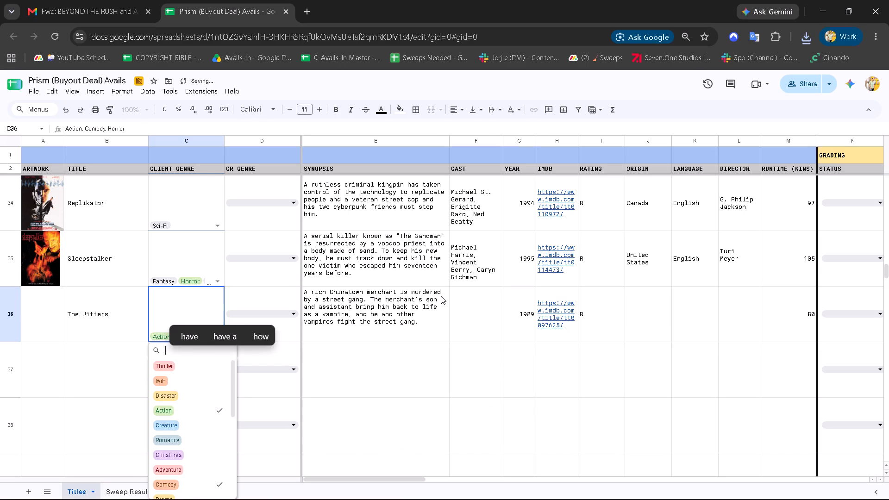
{"action": "left_click", "coordinate": [465, 298]}
Copy The Jitters' stars from IMDb into the cast cell of row 36 as Sal Viviano, Marilyn Tokuda, Randy Atmadja.
{"action": "key", "text": "alt+Tab"}
{"action": "left_click", "coordinate": [0, 331]}
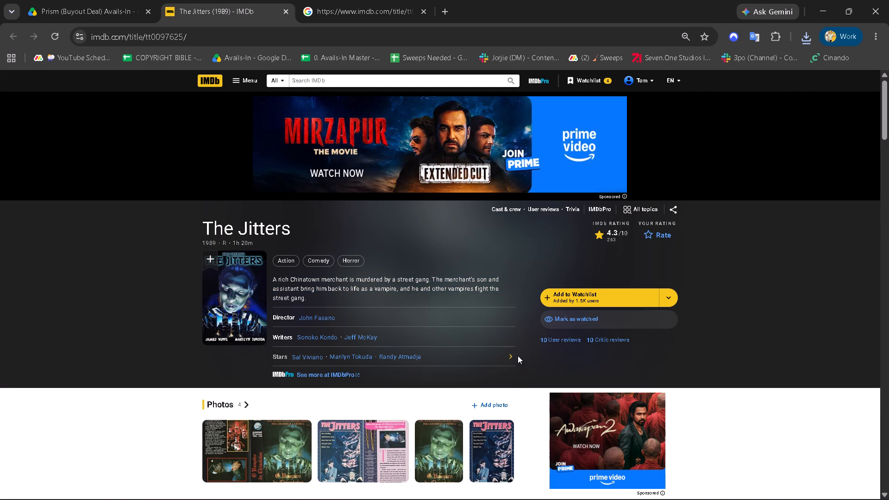
{"action": "left_click_drag", "start_coordinate": [518, 356], "coordinate": [290, 358]}
{"action": "key", "text": "ctrl+c"}
{"action": "key", "text": "ctrl+c"}
{"action": "key", "text": "ctrl+c"}
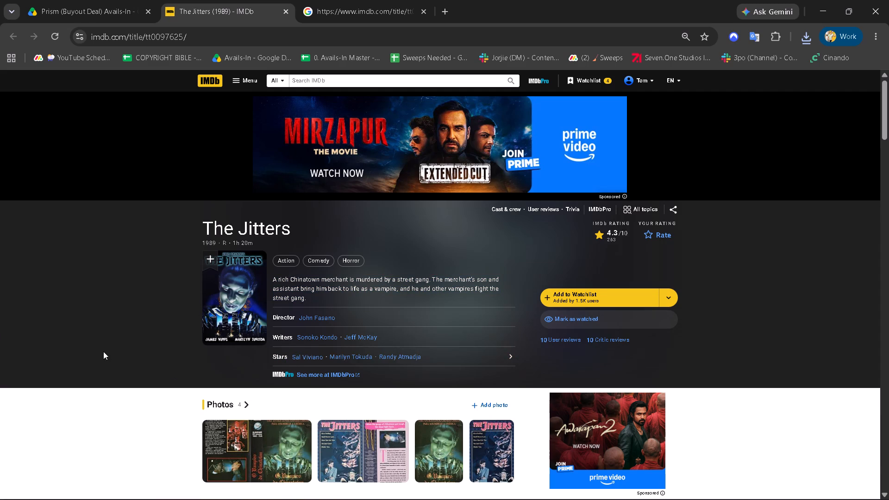
{"action": "left_click", "coordinate": [103, 351]}
{"action": "key", "text": "alt+Tab"}
{"action": "double_click", "coordinate": [486, 321]}
{"action": "key", "text": "ctrl+v"}
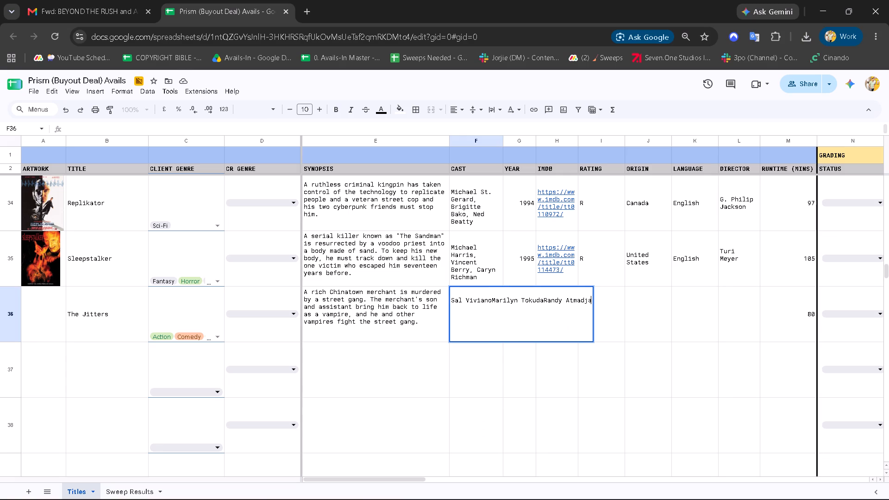
{"action": "left_click", "coordinate": [493, 300]}
{"action": "key", "text": "comma"}
{"action": "key", "text": "space"}
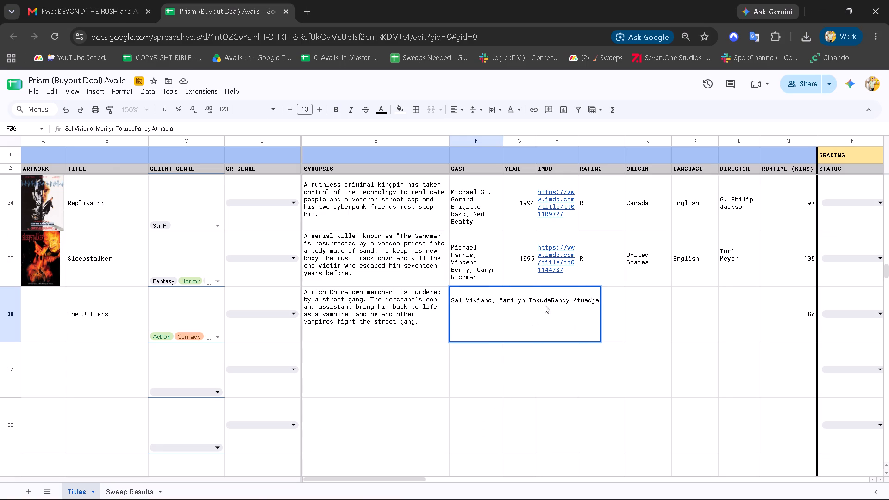
{"action": "left_click", "coordinate": [551, 300]}
{"action": "key", "text": "comma"}
{"action": "key", "text": "space"}
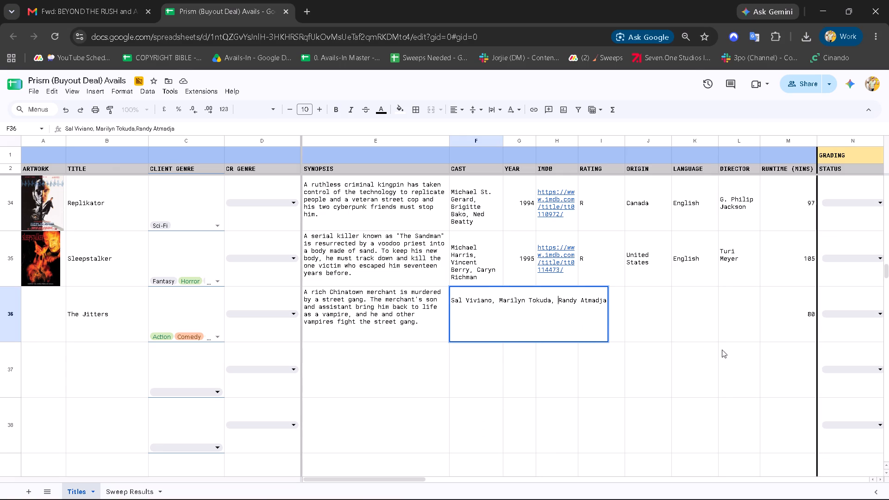
{"action": "left_click", "coordinate": [717, 309]}
Copy the director's name, John Fasano, from The Jitters' IMDb page for the director cell in row 36.
{"action": "left_click", "coordinate": [743, 311]}
{"action": "key", "text": "alt+Tab"}
{"action": "left_click", "coordinate": [0, 312]}
{"action": "left_click", "coordinate": [366, 318]}
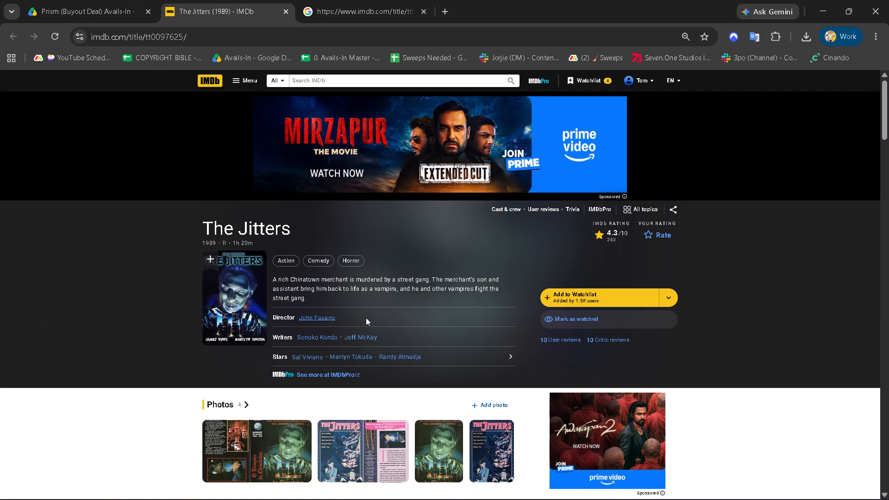
{"action": "left_click_drag", "start_coordinate": [366, 318], "coordinate": [308, 318]}
{"action": "key", "text": "ctrl+c"}
{"action": "key", "text": "ctrl+c"}
{"action": "key", "text": "ctrl+c"}
Check The Jitters' origin and language details on IMDb, and save the first The Jitters poster from the image search results.
{"action": "left_click_drag", "start_coordinate": [888, 93], "coordinate": [888, 387]}
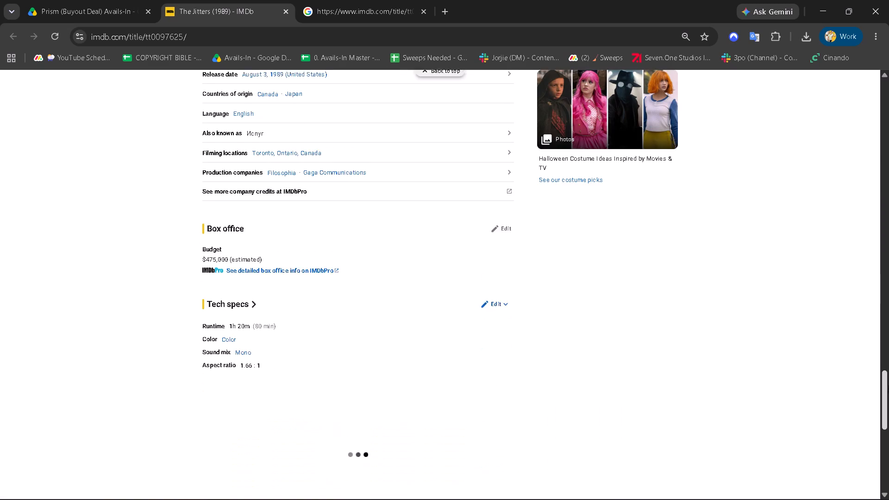
{"action": "left_click_drag", "start_coordinate": [888, 387], "coordinate": [887, 0]}
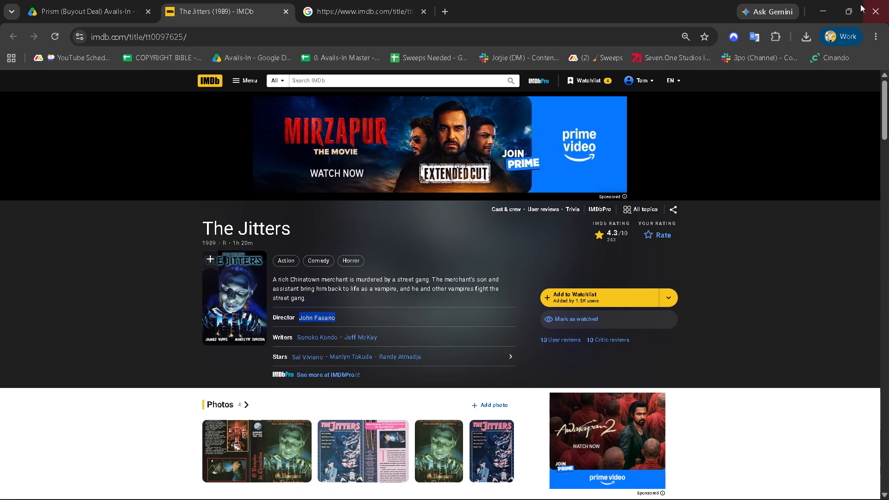
{"action": "key", "text": "ctrl+Tab"}
{"action": "right_click", "coordinate": [90, 224]}
{"action": "left_click", "coordinate": [139, 385]}
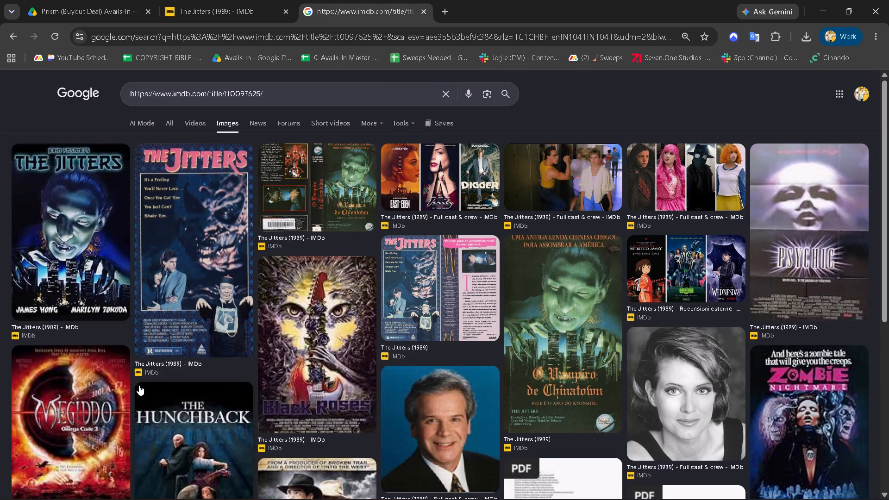
{"action": "key", "text": "Return"}
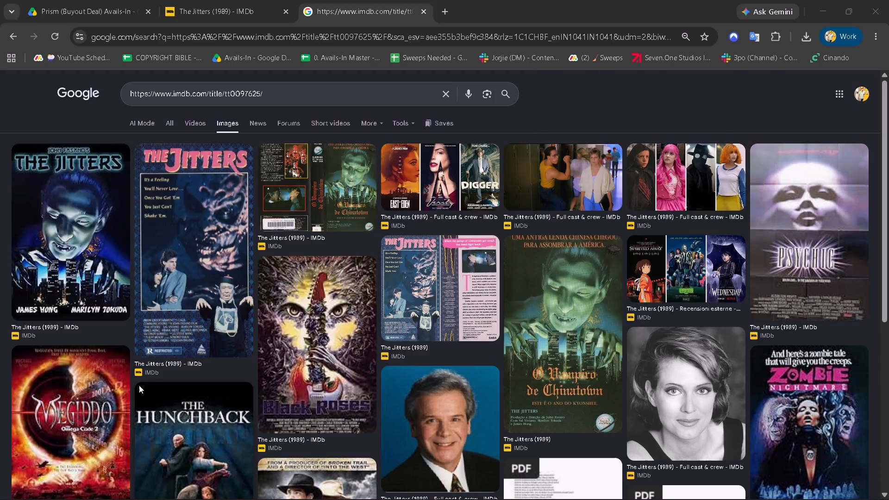
Paste the director's name, John Fasano, into the director cell of The Jitters in row 36.
{"action": "key", "text": "alt+Tab"}
{"action": "left_click", "coordinate": [669, 355]}
{"action": "double_click", "coordinate": [745, 309]}
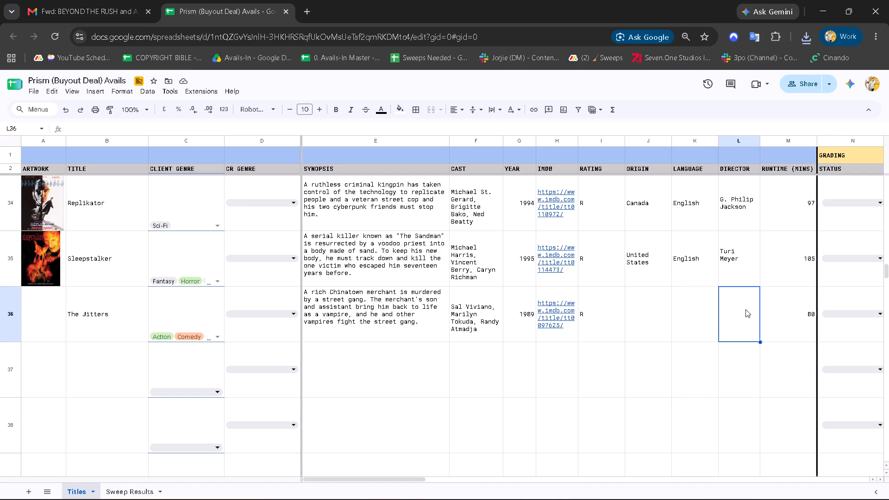
{"action": "key", "text": "ctrl+v"}
{"action": "left_click", "coordinate": [666, 303]}
Set The Jitters' origin in row 36 to Canada, Japan, reusing the Canada entry from the Replikator row.
{"action": "left_click", "coordinate": [648, 202]}
{"action": "key", "text": "ctrl+c"}
{"action": "left_click", "coordinate": [657, 320]}
{"action": "key", "text": "ctrl+v"}
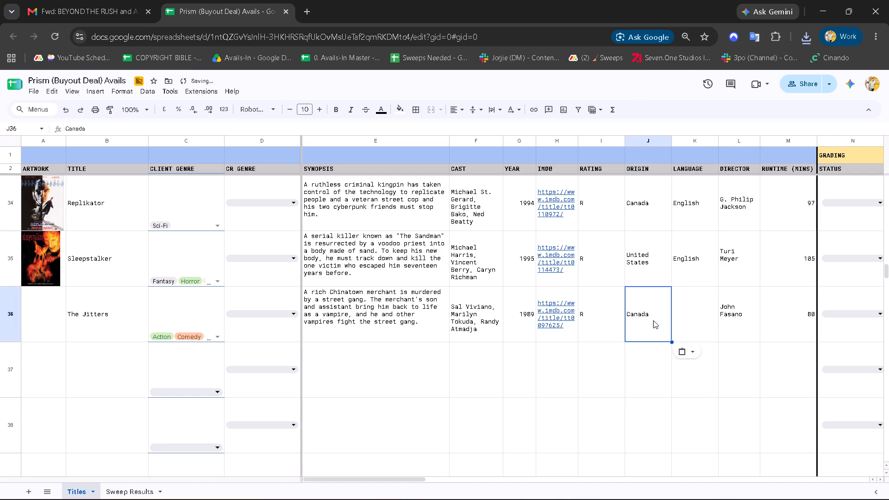
{"action": "double_click", "coordinate": [647, 311]}
{"action": "type", "text": ", Japam"}
{"action": "key", "text": "BackSpace"}
{"action": "key", "text": "n"}
{"action": "key", "text": "Tab"}
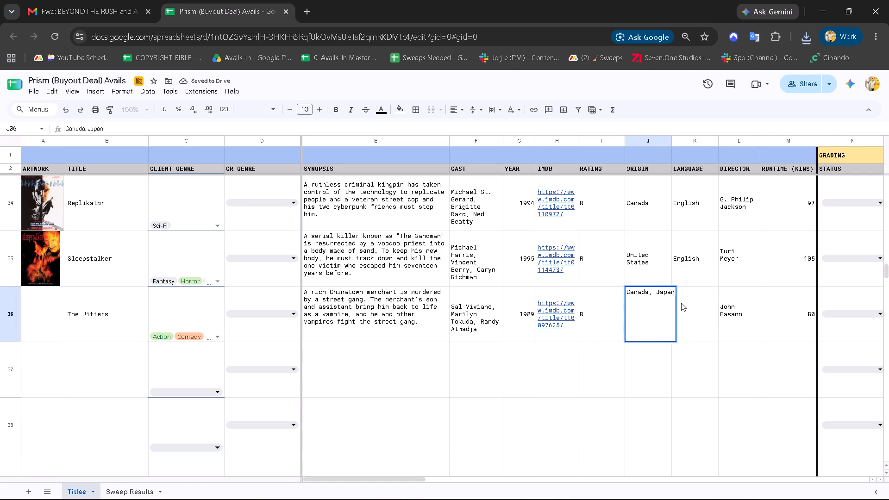
Copy English from the Sleepstalker row into The Jitters' language cell in row 36.
{"action": "left_click", "coordinate": [702, 262]}
{"action": "key", "text": "ctrl+c"}
{"action": "left_click", "coordinate": [696, 317]}
{"action": "key", "text": "ctrl+v"}
{"action": "left_click", "coordinate": [630, 351]}
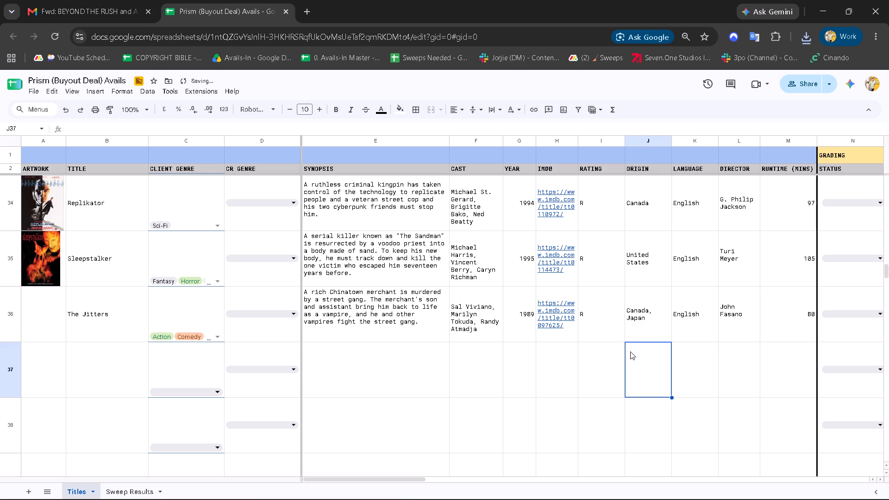
Insert the saved The Jitters poster as an uploaded image in the artwork cell of row 36.
{"action": "scroll", "coordinate": [269, 315], "scroll_direction": "down", "scroll_amount": 1}
{"action": "left_click", "coordinate": [29, 254]}
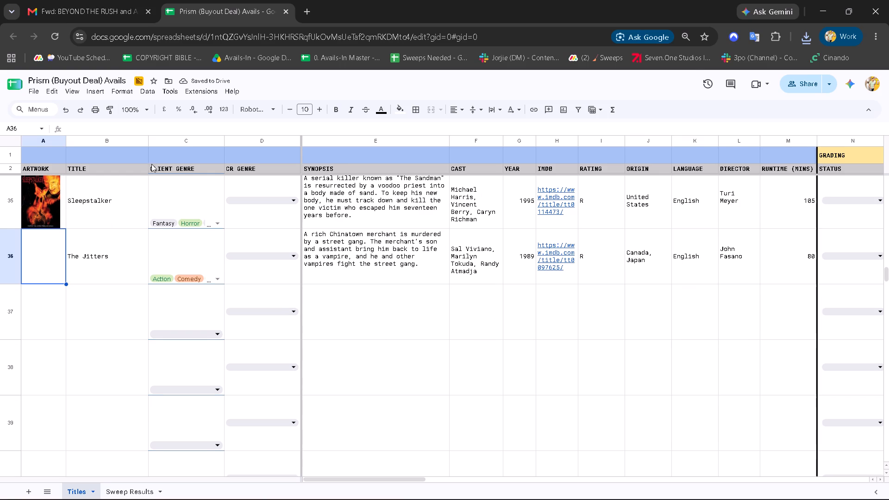
{"action": "left_click", "coordinate": [95, 85]}
{"action": "left_click", "coordinate": [98, 80]}
{"action": "left_click", "coordinate": [86, 91]}
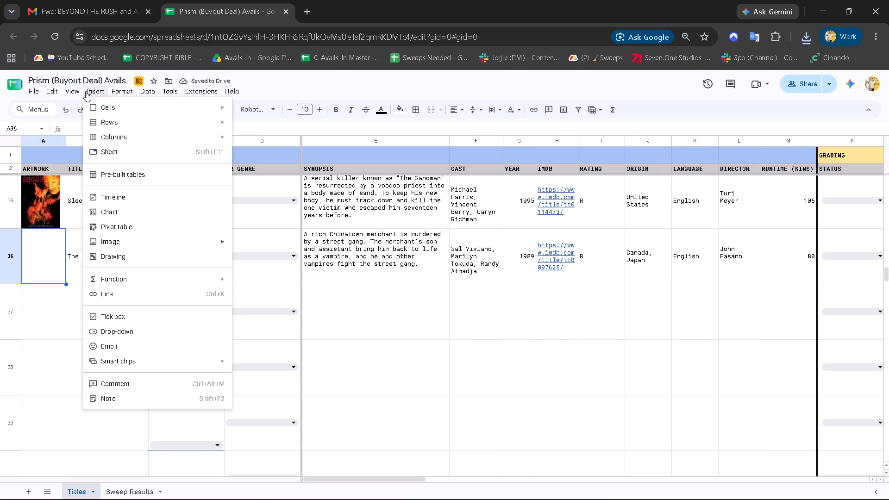
{"action": "left_click", "coordinate": [123, 238]}
{"action": "left_click", "coordinate": [257, 241]}
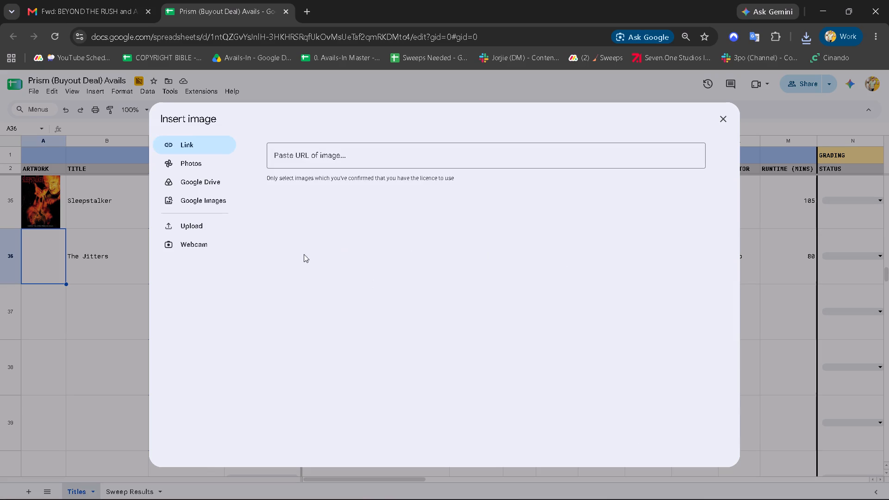
{"action": "left_click", "coordinate": [213, 228]}
{"action": "left_click", "coordinate": [509, 321]}
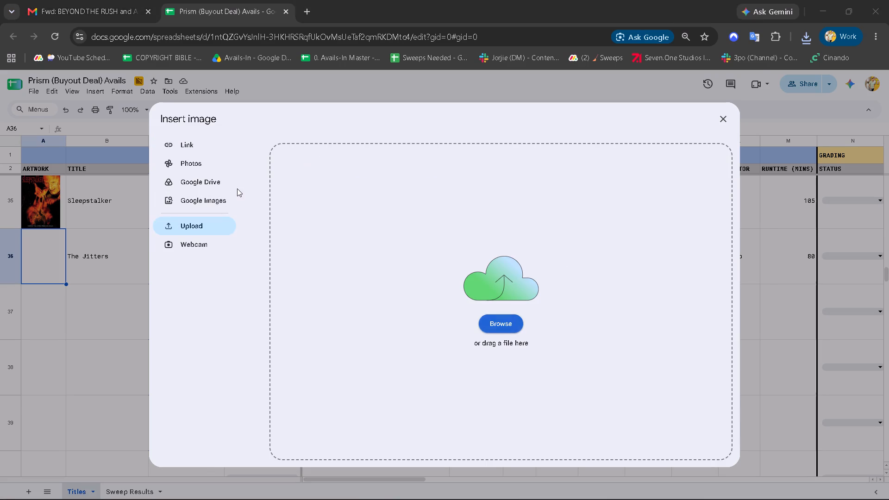
{"action": "left_click", "coordinate": [132, 117]}
{"action": "key", "text": "Return"}
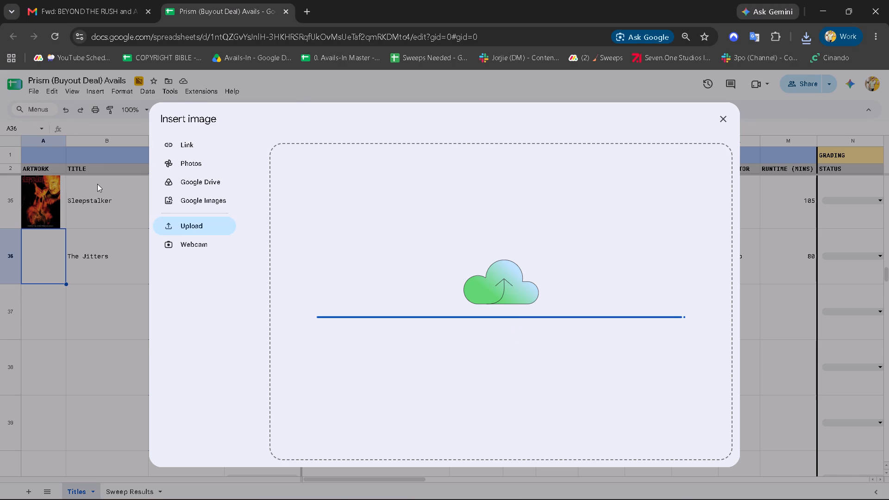
{"action": "left_click", "coordinate": [127, 331]}
Open the IMDb page of Dominion, title 35 in the Prism deck, and close The Jitters' IMDb page.
{"action": "key", "text": "alt+Tab"}
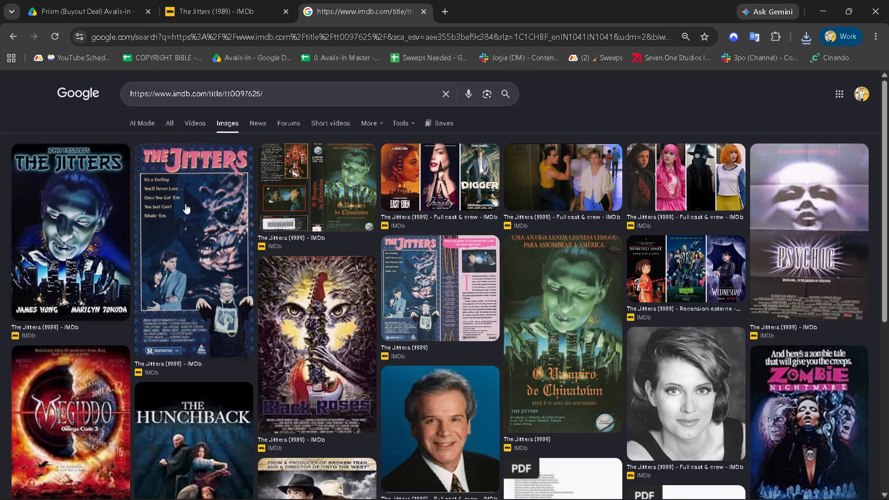
{"action": "left_click", "coordinate": [201, 0]}
{"action": "left_click", "coordinate": [127, 0]}
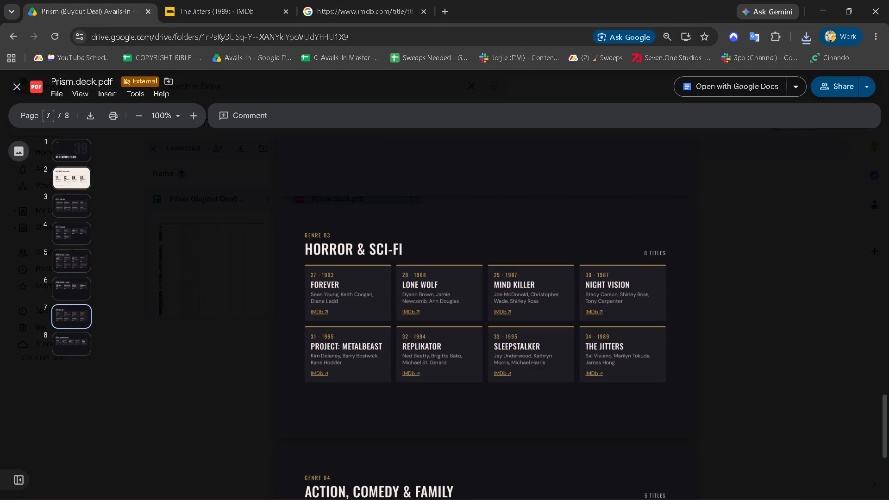
{"action": "scroll", "coordinate": [395, 368], "scroll_direction": "down", "scroll_amount": 3}
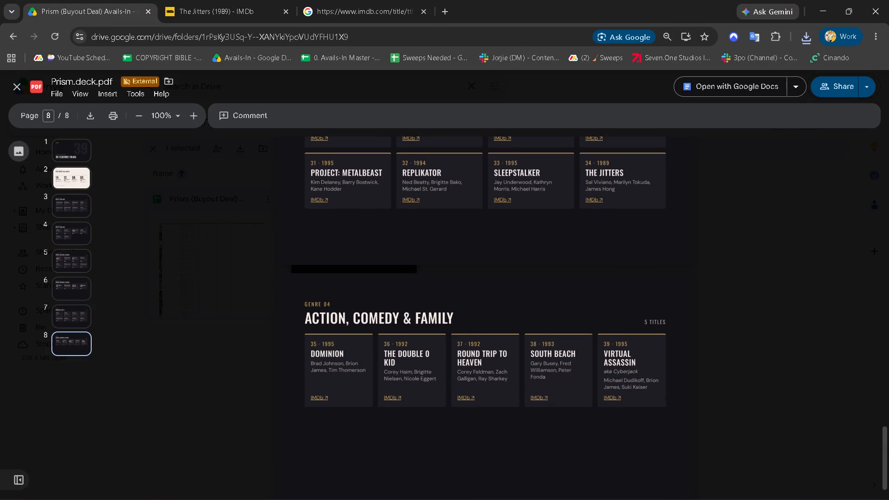
{"action": "scroll", "coordinate": [399, 337], "scroll_direction": "down", "scroll_amount": 3}
{"action": "left_click", "coordinate": [320, 357]}
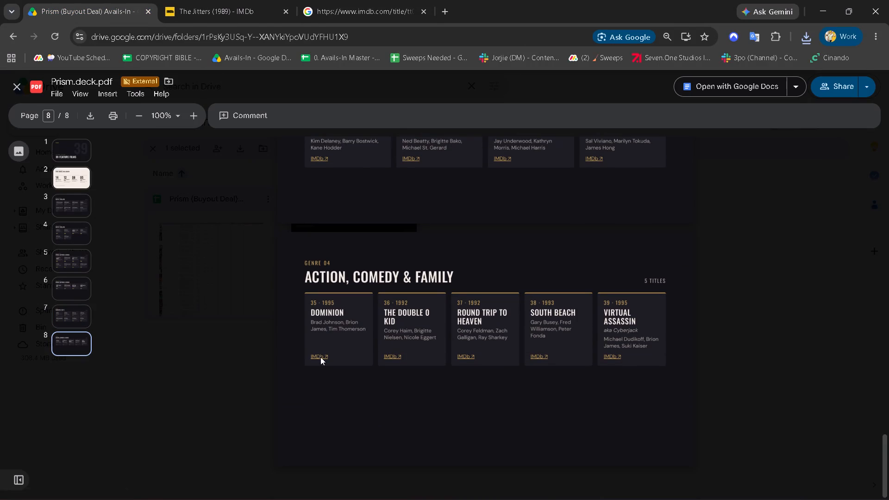
{"action": "left_click", "coordinate": [409, 0]}
{"action": "key", "text": "ctrl+w"}
{"action": "left_click", "coordinate": [243, 0]}
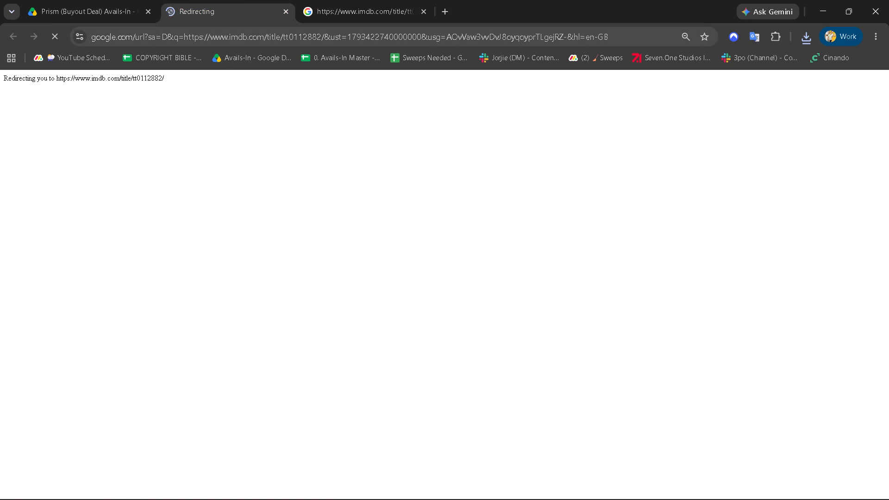
Copy Dominion's IMDb link and run the Google image search with it.
{"action": "left_click", "coordinate": [248, 38]}
{"action": "key", "text": "ctrl+c"}
{"action": "key", "text": "ctrl+c"}
{"action": "left_click", "coordinate": [334, 1]}
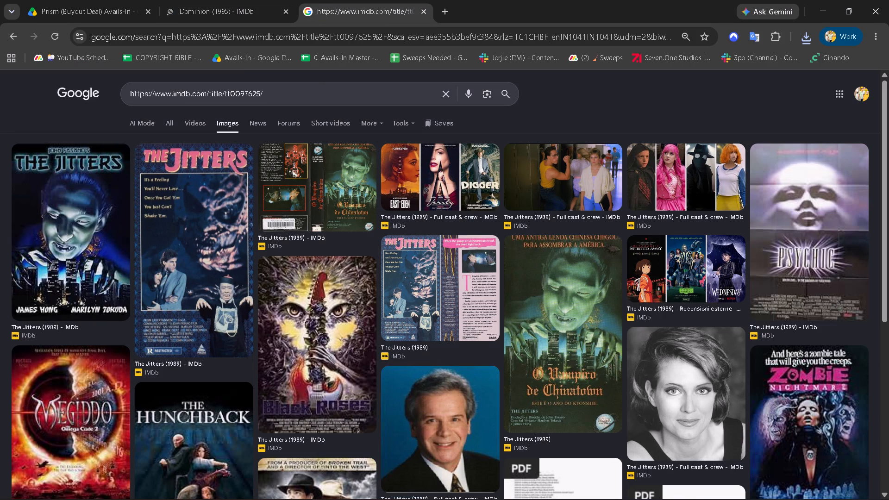
{"action": "triple_click", "coordinate": [276, 88]}
{"action": "key", "text": "ctrl+v"}
{"action": "key", "text": "Return"}
{"action": "key", "text": "ctrl+Tab"}
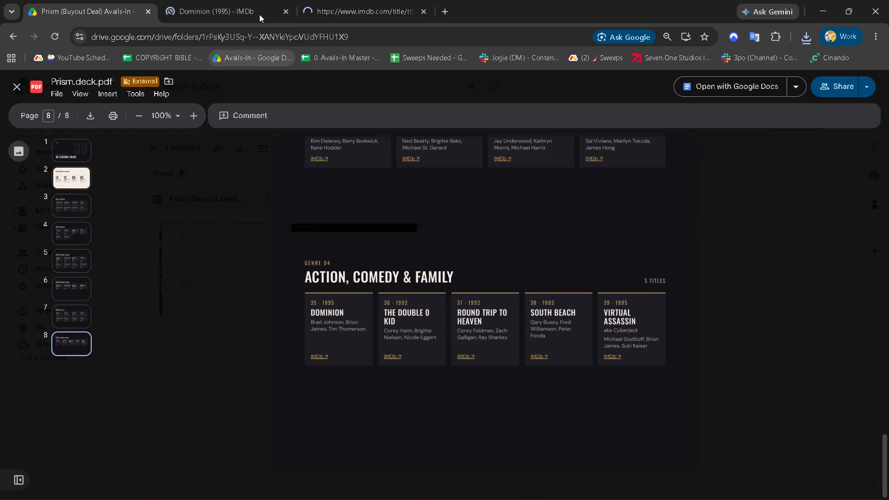
{"action": "left_click", "coordinate": [230, 0]}
{"action": "key", "text": "alt+Tab"}
{"action": "left_click", "coordinate": [552, 298]}
{"action": "key", "text": "ctrl+v"}
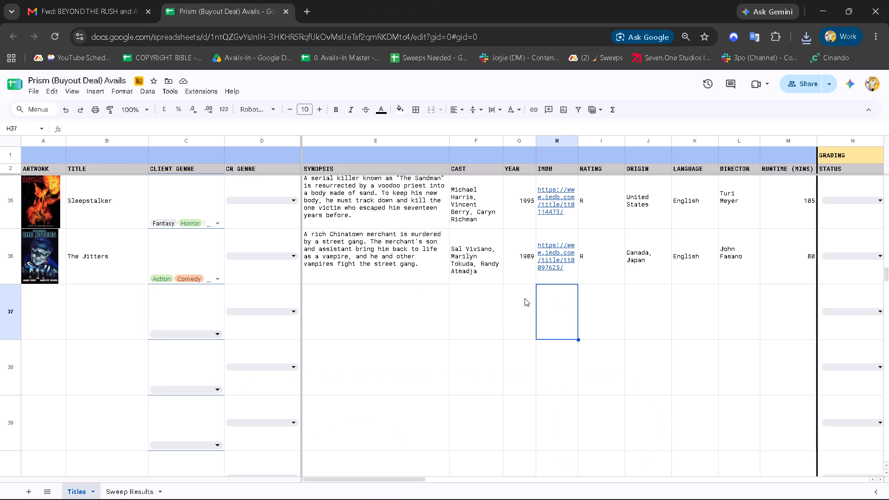
Copy the year 1995 from the Sleepstalker row into the year cell of row 37.
{"action": "left_click", "coordinate": [516, 212]}
{"action": "key", "text": "ctrl+c"}
{"action": "key", "text": "ctrl+c"}
{"action": "left_click", "coordinate": [512, 300]}
{"action": "key", "text": "ctrl+v"}
{"action": "left_click", "coordinate": [400, 306]}
Copy the title Dominion from its IMDb page into the title cell of row 37.
{"action": "key", "text": "alt+Tab"}
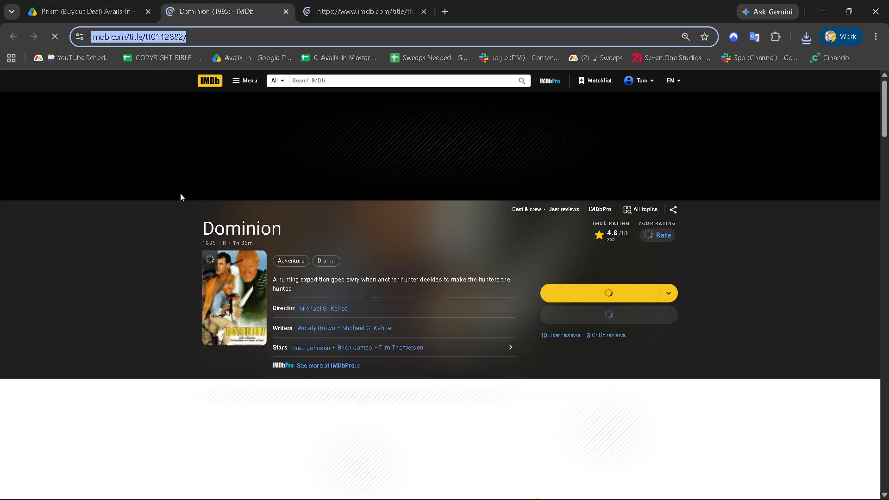
{"action": "triple_click", "coordinate": [244, 221]}
{"action": "key", "text": "ctrl+c"}
{"action": "key", "text": "ctrl+c"}
{"action": "key", "text": "ctrl+c"}
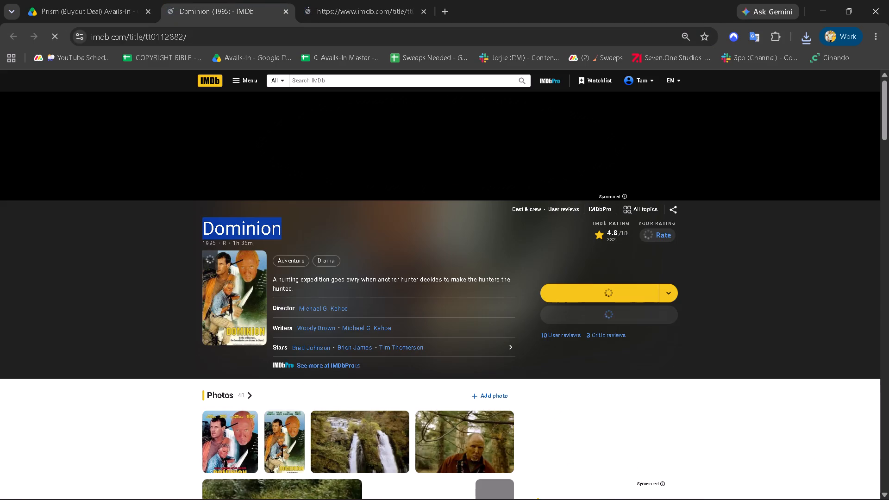
{"action": "key", "text": "alt+Tab"}
{"action": "left_click", "coordinate": [45, 324]}
{"action": "double_click", "coordinate": [107, 314]}
{"action": "key", "text": "ctrl+v"}
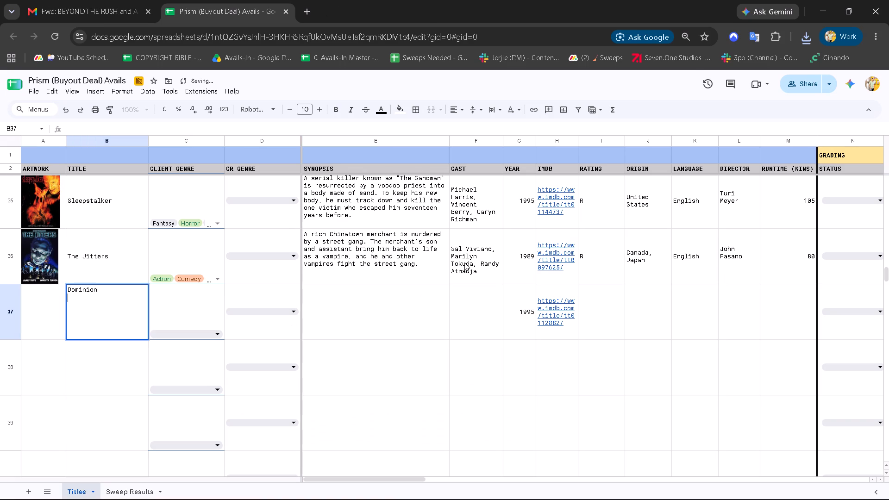
Enter a runtime of 95 minutes and an R rating for Dominion in row 37.
{"action": "left_click", "coordinate": [790, 317]}
{"action": "type", "text": "95"}
{"action": "key", "text": "Return"}
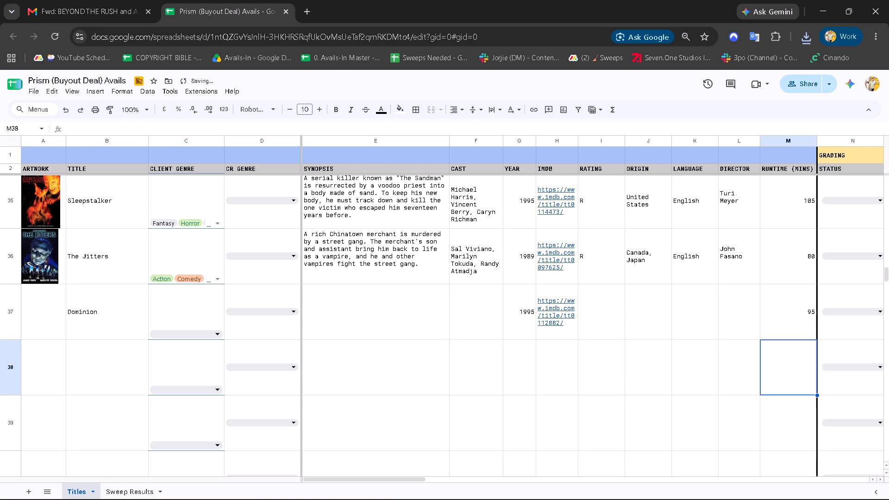
{"action": "left_click", "coordinate": [601, 308]}
{"action": "key", "text": "shift+r"}
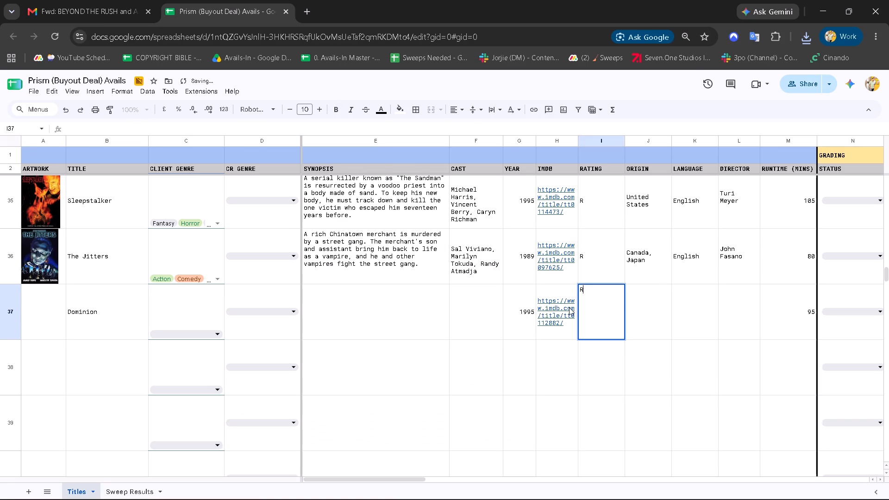
{"action": "left_click", "coordinate": [401, 324]}
Copy Dominion's plot summary from IMDb into the synopsis cell of row 37.
{"action": "key", "text": "alt+Tab"}
{"action": "left_click", "coordinate": [58, 287]}
{"action": "triple_click", "coordinate": [309, 283]}
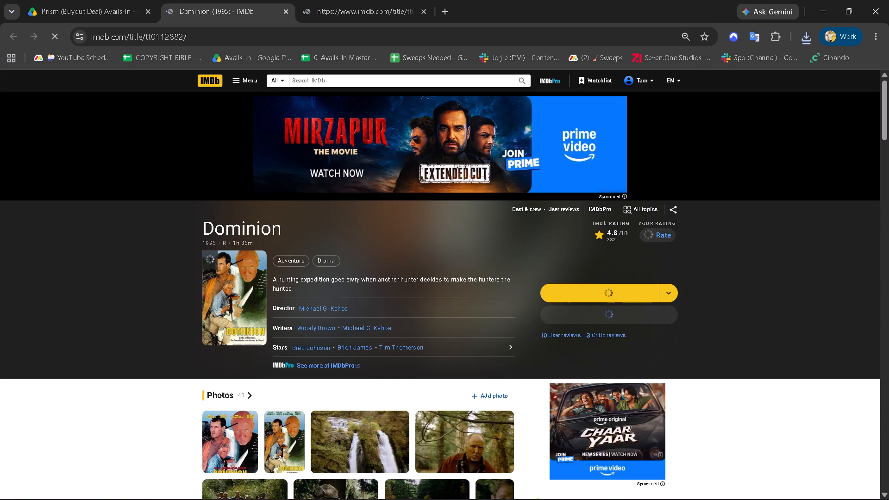
{"action": "key", "text": "ctrl+c"}
{"action": "key", "text": "ctrl+c"}
{"action": "key", "text": "alt+Tab"}
{"action": "double_click", "coordinate": [351, 320]}
{"action": "key", "text": "ctrl+v"}
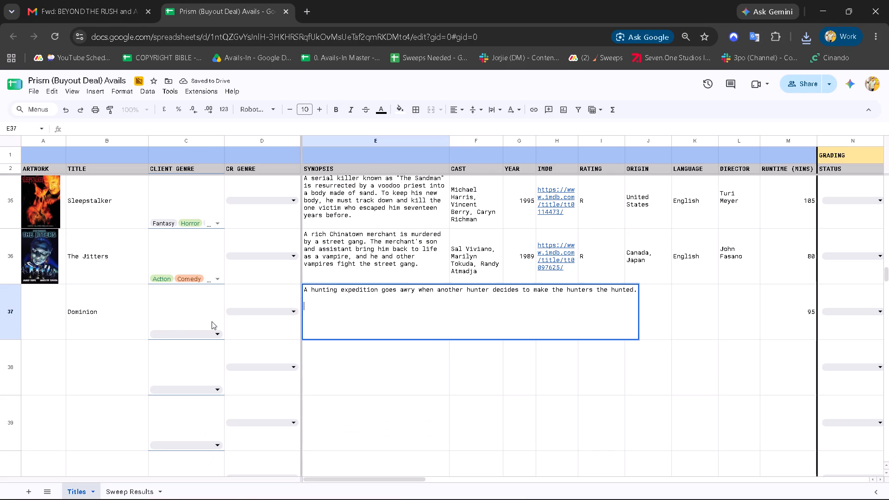
Set Dominion's client genres to Adventure and Drama in row 37.
{"action": "left_click", "coordinate": [177, 321]}
{"action": "key", "text": "d"}
{"action": "key", "text": "BackSpace"}
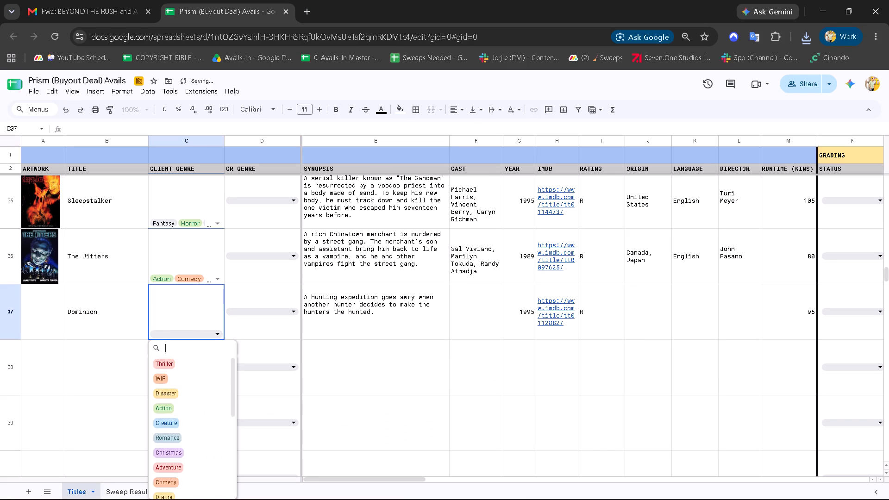
{"action": "type", "text": "ad"}
{"action": "left_click", "coordinate": [167, 363]}
{"action": "key", "text": "d"}
{"action": "key", "text": "r"}
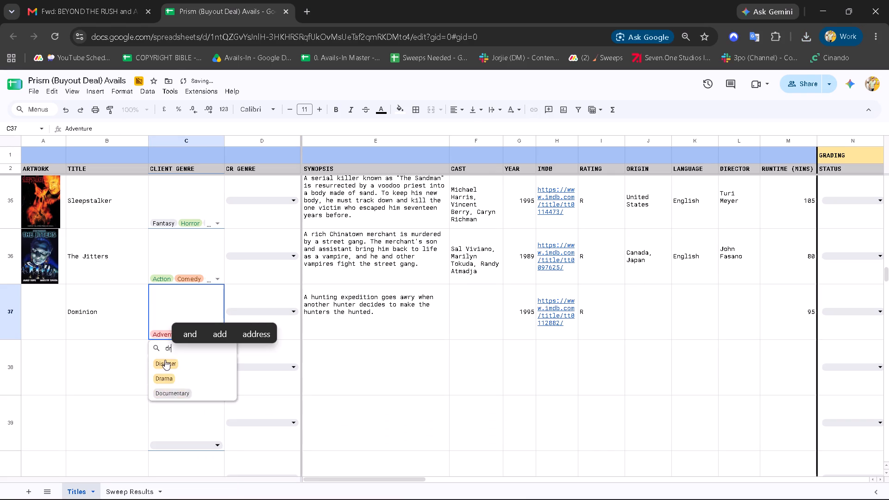
{"action": "left_click", "coordinate": [165, 366]}
{"action": "left_click", "coordinate": [384, 334]}
Copy the names of Dominion's three stars from its IMDb page for the cast cell in row 37.
{"action": "left_click", "coordinate": [468, 312]}
{"action": "key", "text": "alt+Tab"}
{"action": "left_click", "coordinate": [0, 364]}
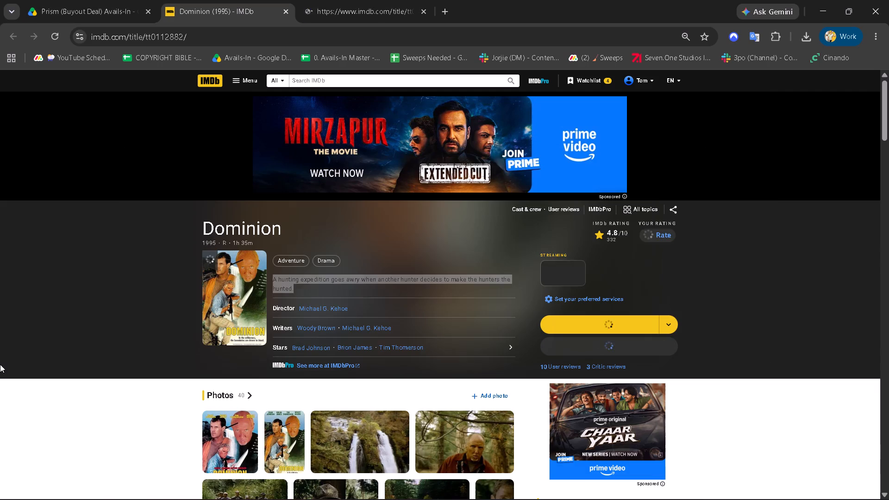
{"action": "left_click_drag", "start_coordinate": [524, 342], "coordinate": [307, 349]}
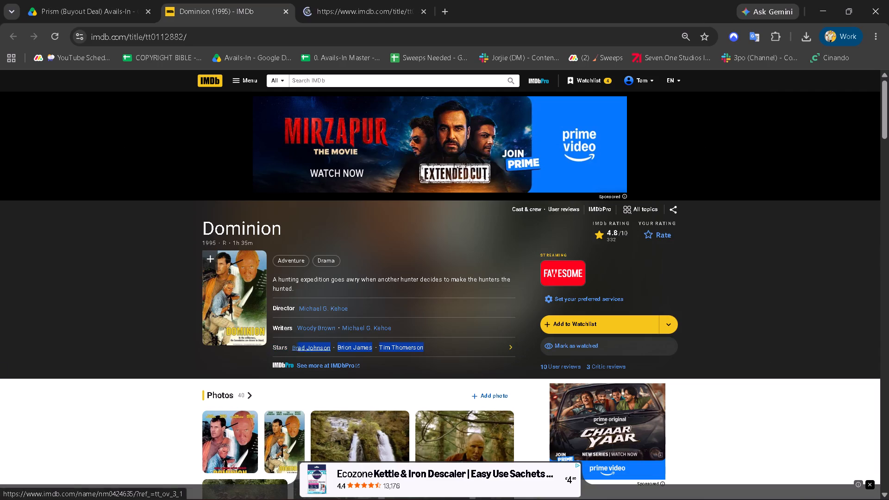
{"action": "left_click_drag", "start_coordinate": [307, 349], "coordinate": [287, 348]}
{"action": "key", "text": "ctrl+c"}
{"action": "key", "text": "ctrl+c"}
{"action": "key", "text": "ctrl+c"}
{"action": "key", "text": "ctrl+c"}
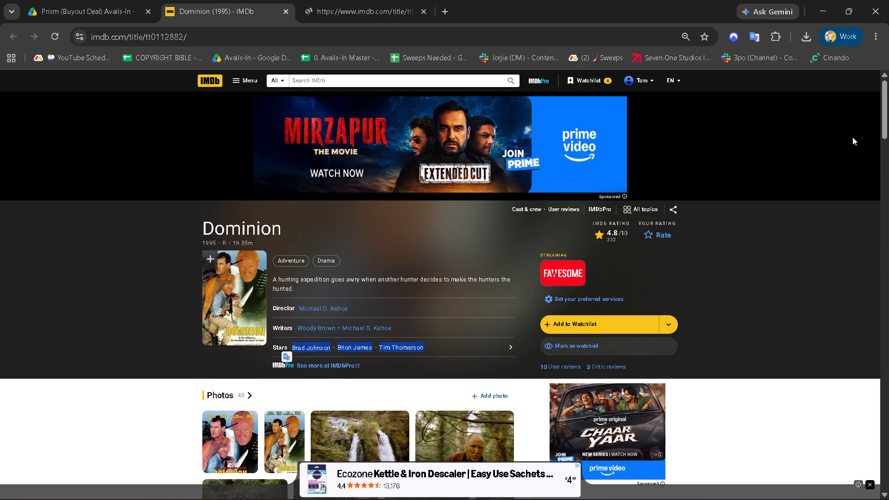
Check Dominion's country of origin and language on IMDb, and look at its image search page.
{"action": "left_click_drag", "start_coordinate": [888, 106], "coordinate": [888, 364]}
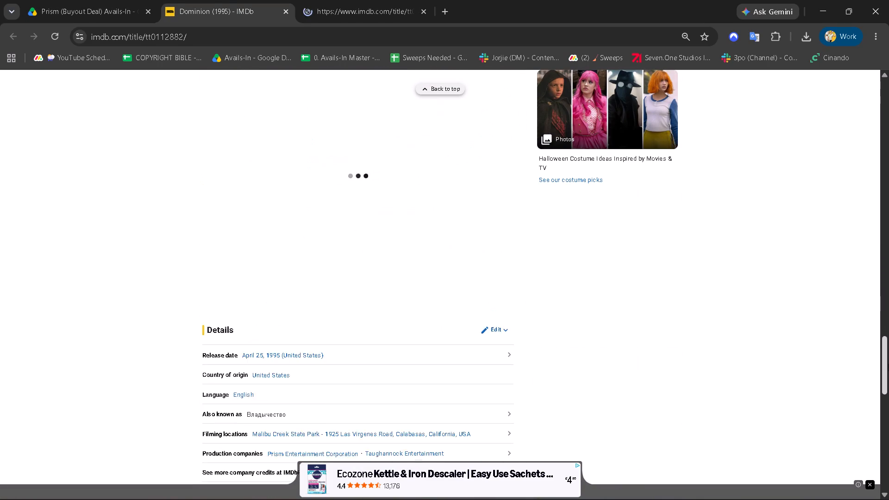
{"action": "left_click_drag", "start_coordinate": [888, 364], "coordinate": [888, 0]}
{"action": "key", "text": "ctrl+Tab"}
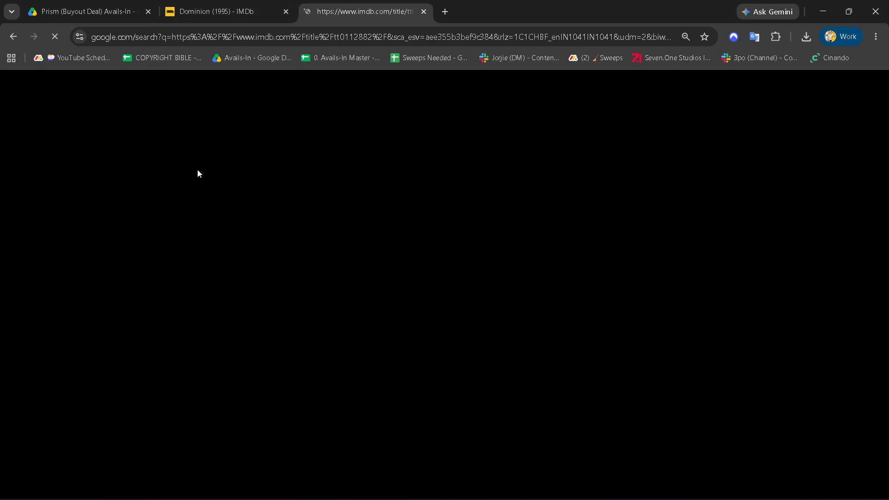
Paste Dominion's stars into the cast cell of row 37, separated by commas as Brad Johnson, Brion James, Tim Thomerson.
{"action": "key", "text": "alt+Tab"}
{"action": "double_click", "coordinate": [471, 304]}
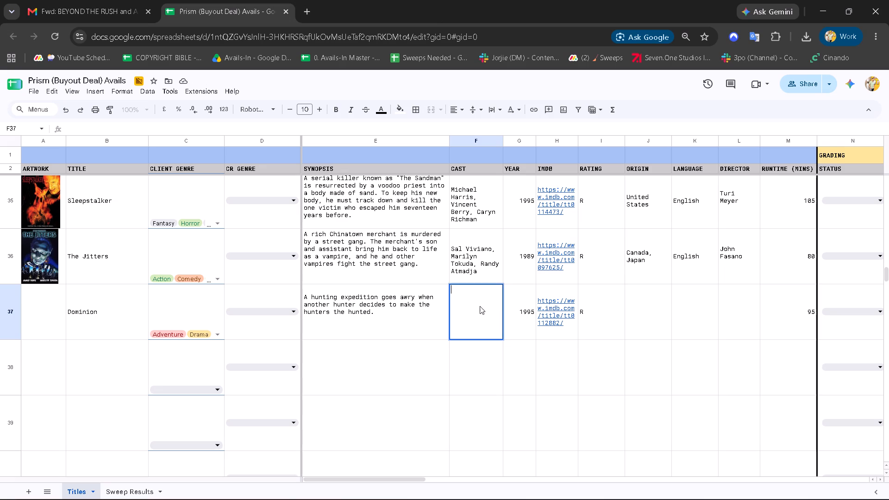
{"action": "key", "text": "ctrl+v"}
{"action": "left_click", "coordinate": [495, 299]}
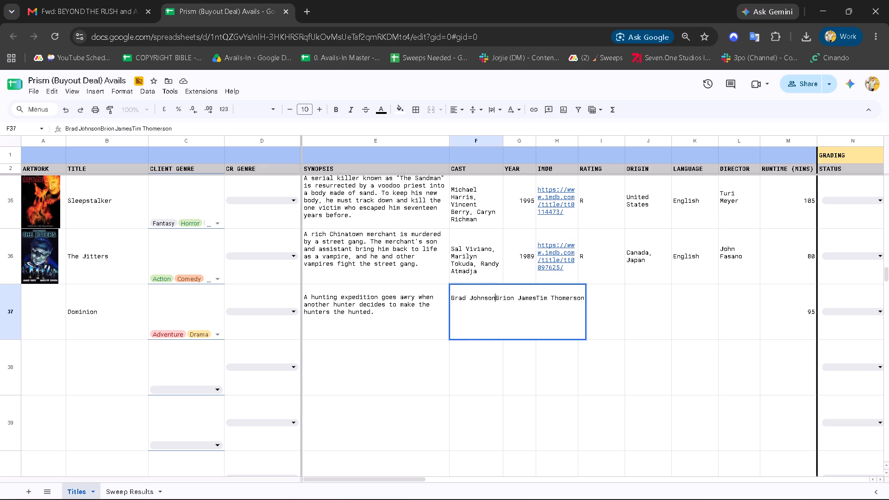
{"action": "key", "text": "comma"}
{"action": "key", "text": "space"}
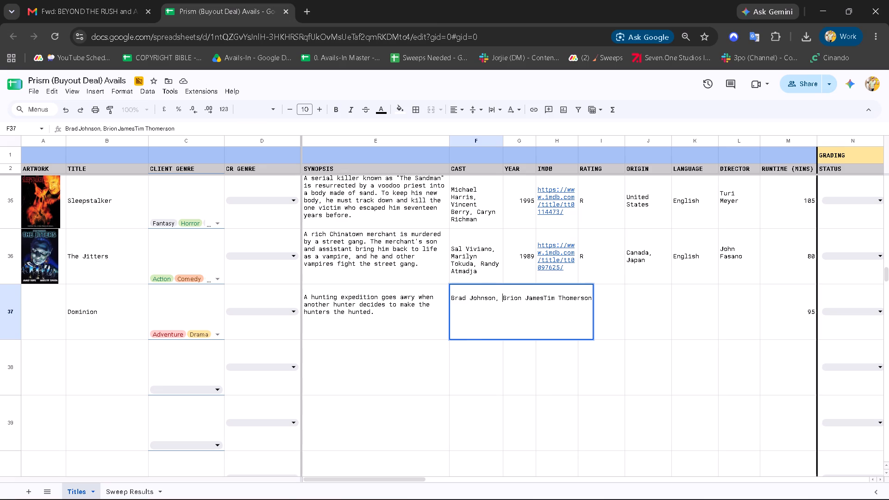
{"action": "left_click", "coordinate": [544, 295]}
{"action": "key", "text": "comma"}
{"action": "key", "text": "space"}
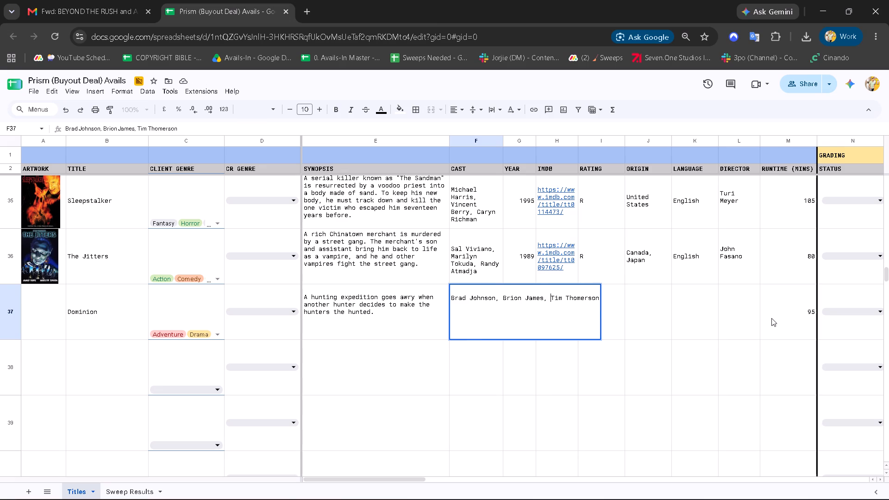
Copy the director's name from Dominion's IMDb page and check the film's country of origin and language there.
{"action": "left_click", "coordinate": [771, 318]}
{"action": "left_click", "coordinate": [725, 321]}
{"action": "scroll", "coordinate": [768, 323], "scroll_direction": "up", "scroll_amount": 6}
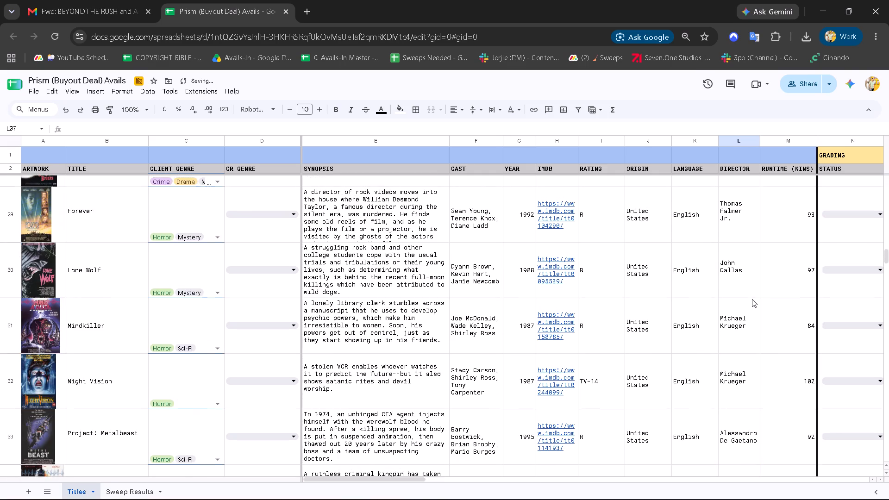
{"action": "scroll", "coordinate": [752, 299], "scroll_direction": "up", "scroll_amount": 6}
{"action": "scroll", "coordinate": [743, 309], "scroll_direction": "down", "scroll_amount": 1}
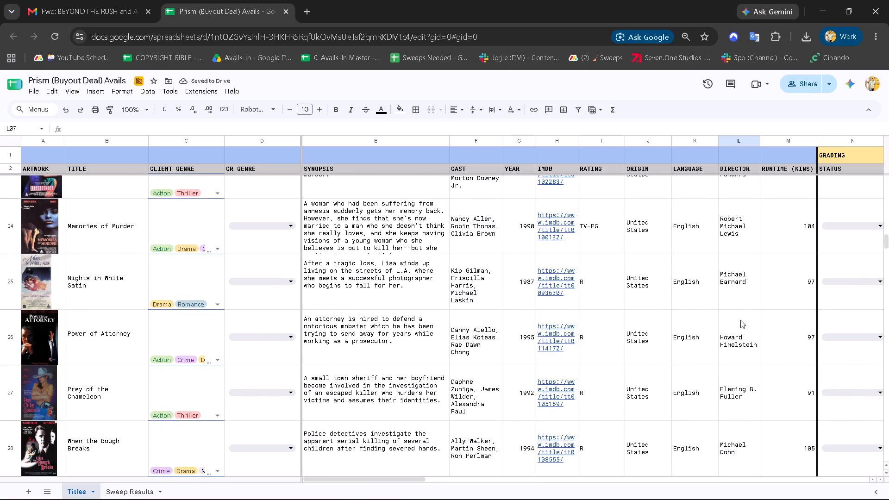
{"action": "scroll", "coordinate": [739, 329], "scroll_direction": "down", "scroll_amount": 6}
{"action": "scroll", "coordinate": [732, 366], "scroll_direction": "down", "scroll_amount": 4}
{"action": "key", "text": "alt+Tab"}
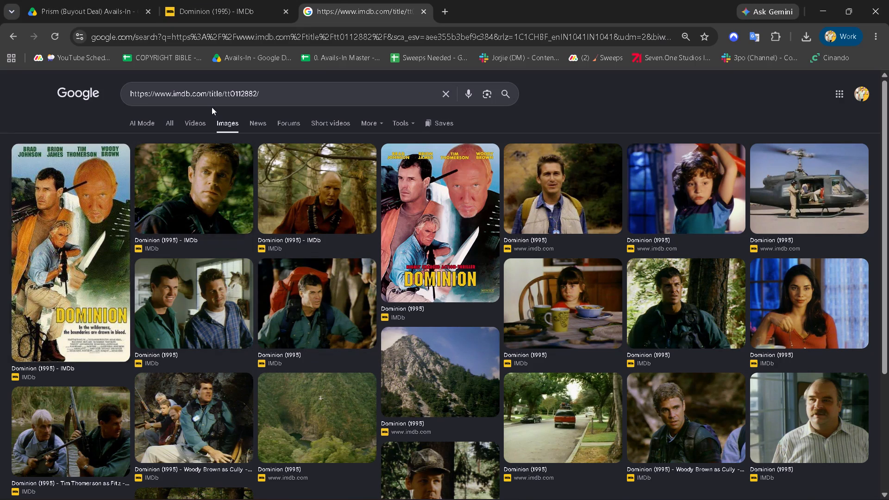
{"action": "left_click", "coordinate": [202, 0]}
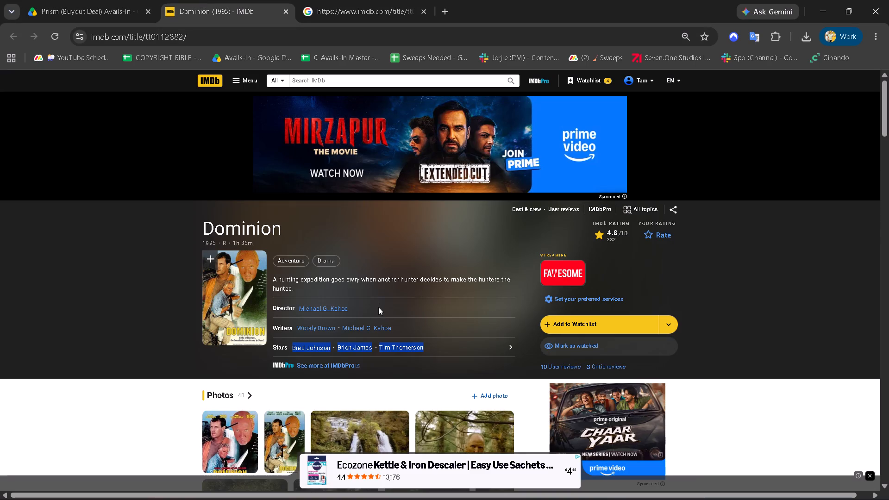
{"action": "left_click", "coordinate": [379, 303]}
{"action": "left_click_drag", "start_coordinate": [379, 303], "coordinate": [304, 311]}
{"action": "key", "text": "ctrl+c"}
{"action": "key", "text": "ctrl+c"}
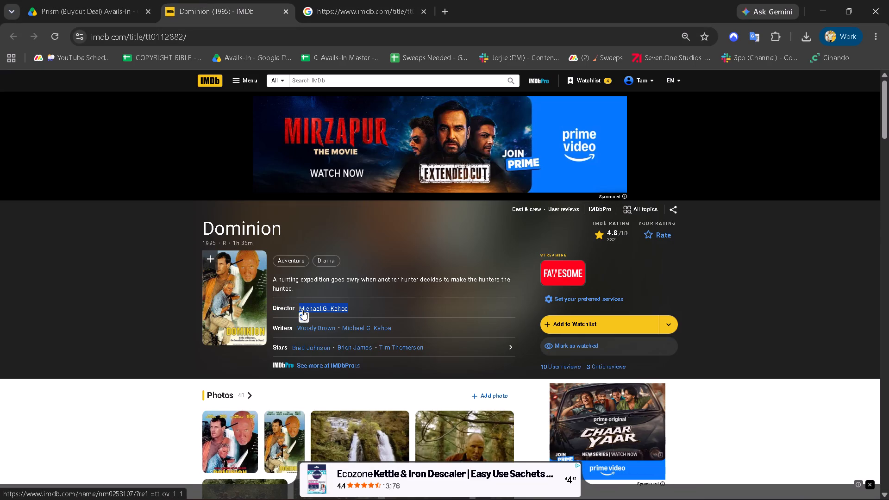
{"action": "key", "text": "ctrl+c"}
{"action": "key", "text": "ctrl+c"}
{"action": "key", "text": "ctrl+c"}
{"action": "key", "text": "ctrl+c"}
{"action": "key", "text": "ctrl+c"}
{"action": "left_click", "coordinate": [385, 275]}
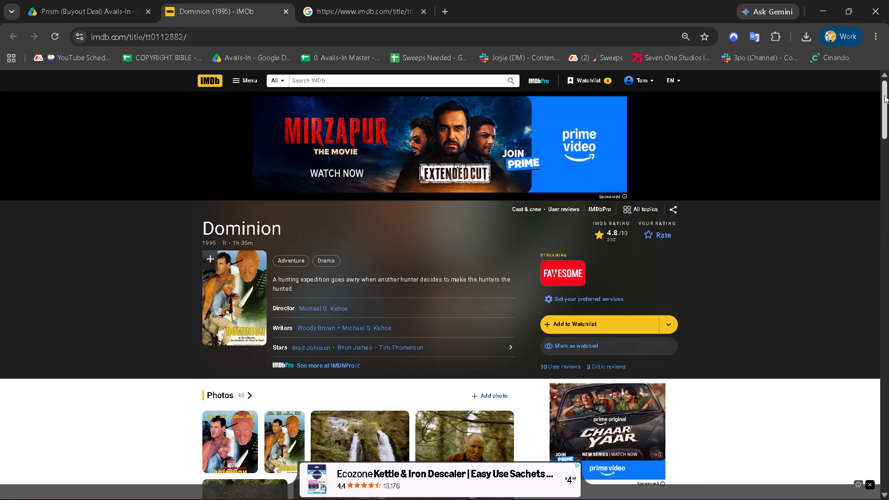
{"action": "left_click_drag", "start_coordinate": [888, 90], "coordinate": [888, 369]}
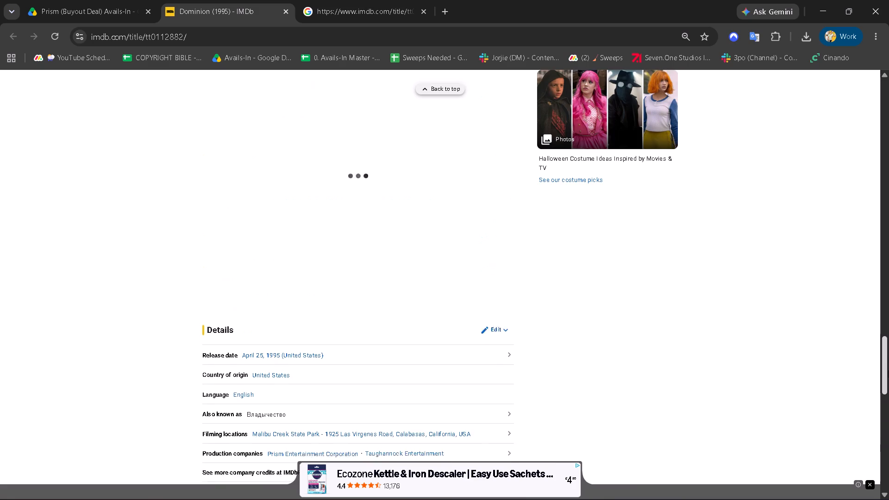
{"action": "left_click_drag", "start_coordinate": [888, 369], "coordinate": [888, 0]}
Save the Dominion poster image from the first image search result.
{"action": "key", "text": "ctrl+Tab"}
{"action": "right_click", "coordinate": [67, 198]}
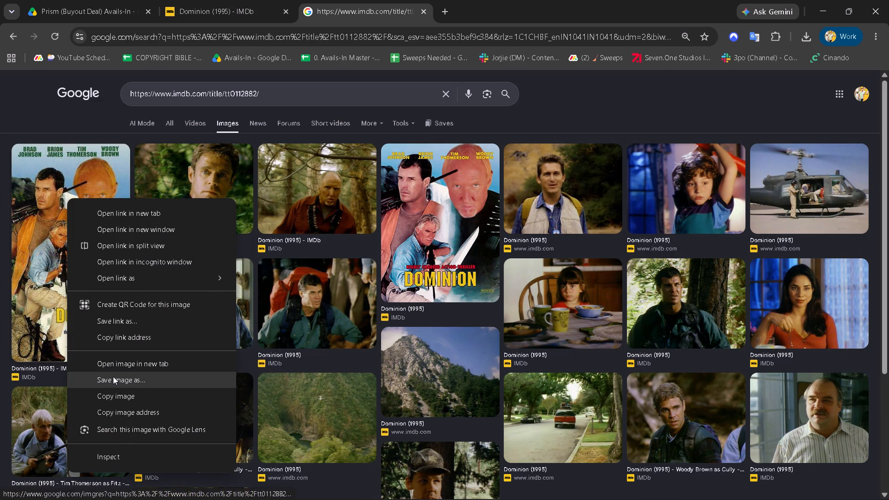
{"action": "left_click", "coordinate": [113, 376]}
{"action": "key", "text": "Return"}
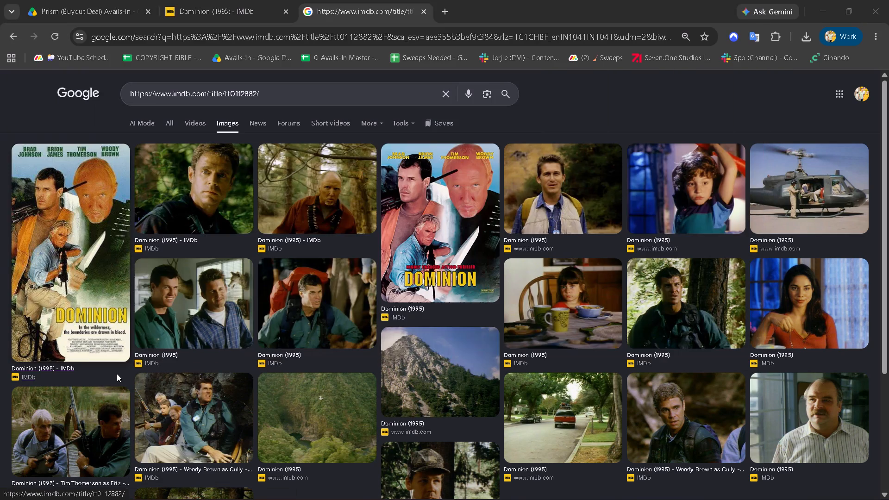
{"action": "key", "text": "alt+Tab"}
{"action": "double_click", "coordinate": [758, 370]}
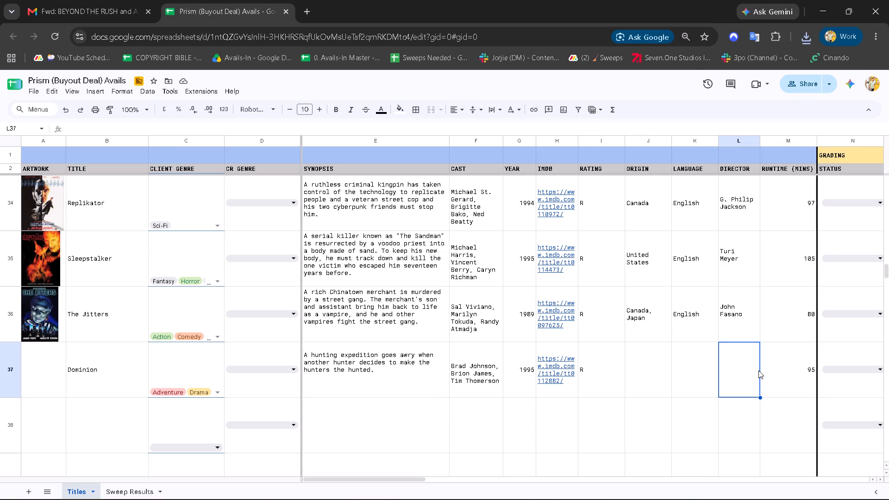
{"action": "key", "text": "ctrl+v"}
Copy the origin and language, United States and English, from Sleepstalker's row 35 into Dominion's row 37.
{"action": "left_click", "coordinate": [691, 373]}
{"action": "left_click", "coordinate": [654, 366]}
{"action": "left_click_drag", "start_coordinate": [641, 261], "coordinate": [646, 264]}
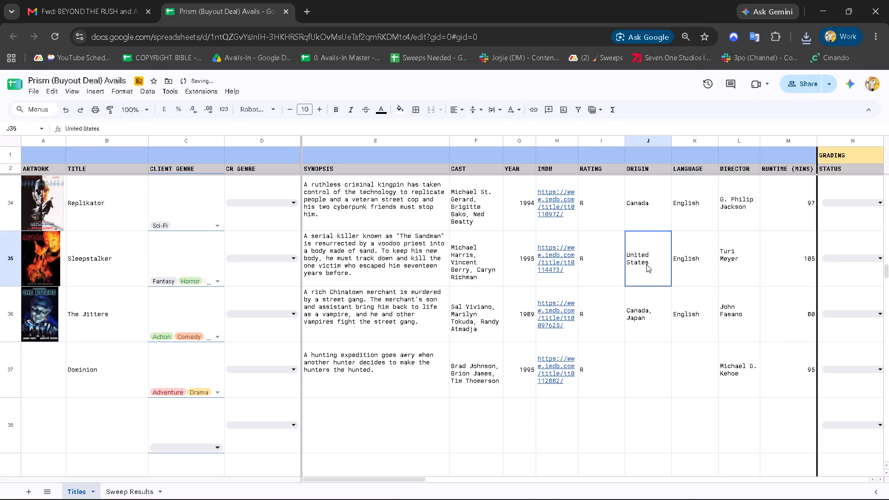
{"action": "left_click_drag", "start_coordinate": [646, 264], "coordinate": [691, 274]}
{"action": "key", "text": "ctrl+c"}
{"action": "key", "text": "ctrl+c"}
{"action": "left_click", "coordinate": [636, 371]}
{"action": "key", "text": "ctrl+v"}
Insert the newly saved Dominion poster from the barnaby folder as an image in the artwork cell of row 37.
{"action": "left_click", "coordinate": [598, 375]}
{"action": "scroll", "coordinate": [454, 304], "scroll_direction": "down", "scroll_amount": 1}
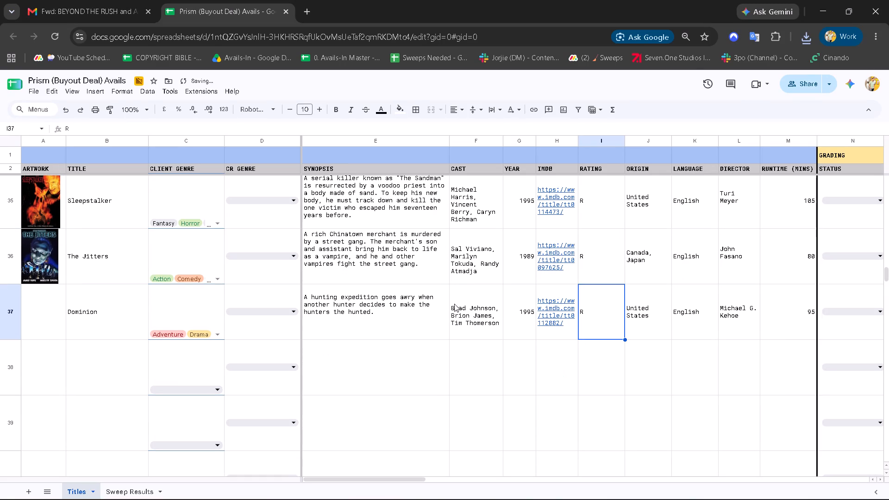
{"action": "left_click", "coordinate": [38, 321]}
{"action": "left_click", "coordinate": [96, 88]}
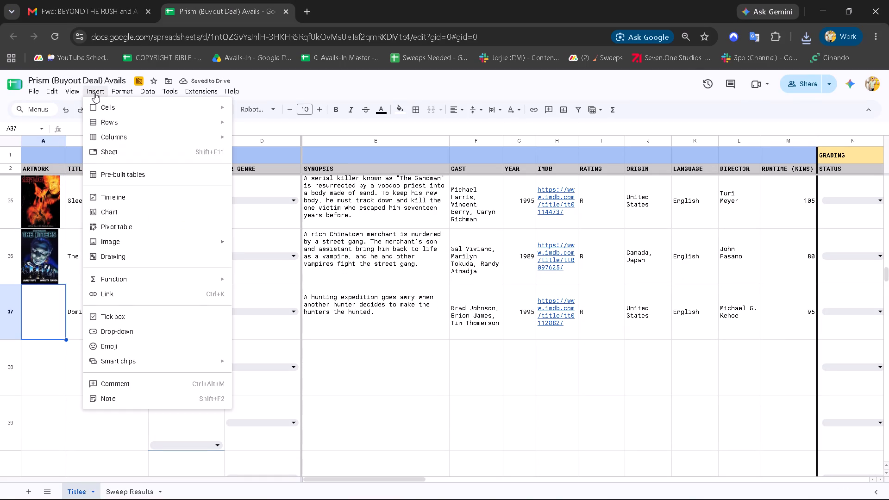
{"action": "left_click", "coordinate": [108, 244]}
{"action": "left_click", "coordinate": [265, 244]}
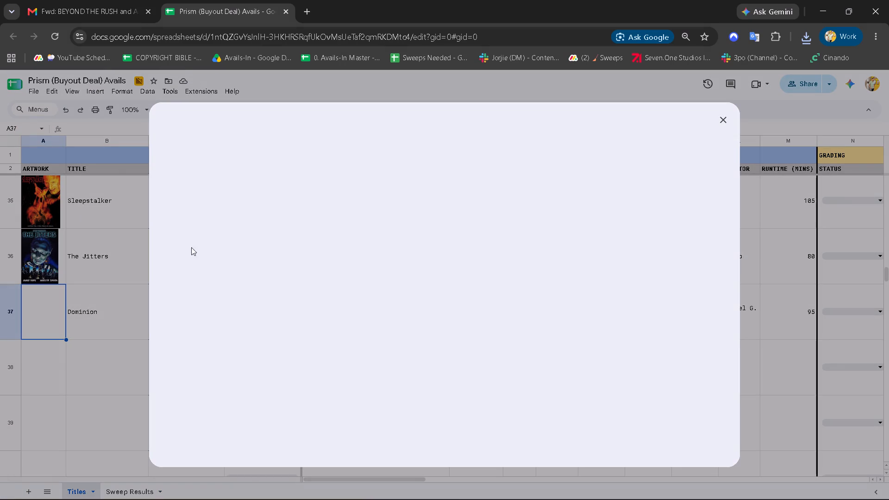
{"action": "left_click", "coordinate": [197, 226]}
{"action": "left_click", "coordinate": [495, 316]}
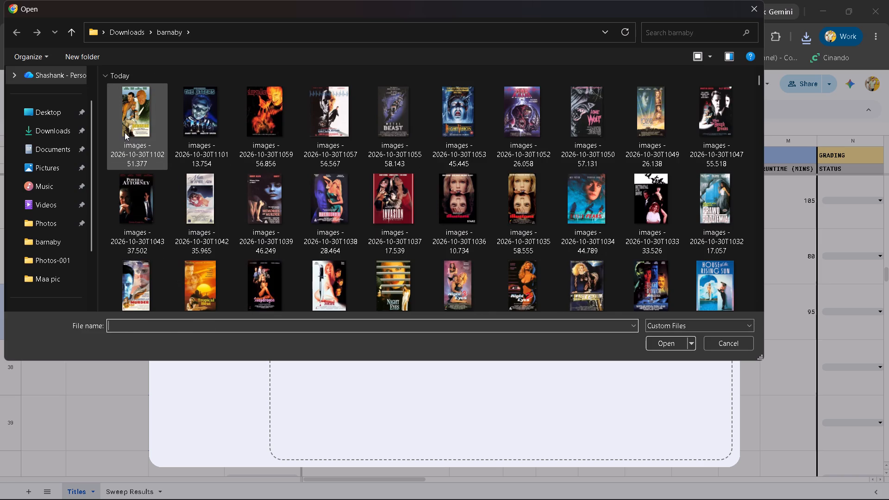
{"action": "left_click", "coordinate": [125, 132]}
{"action": "key", "text": "Return"}
Open the IMDb page of The Double 0 Kid from the Prism deck and close Dominion's IMDb page.
{"action": "key", "text": "alt+Tab"}
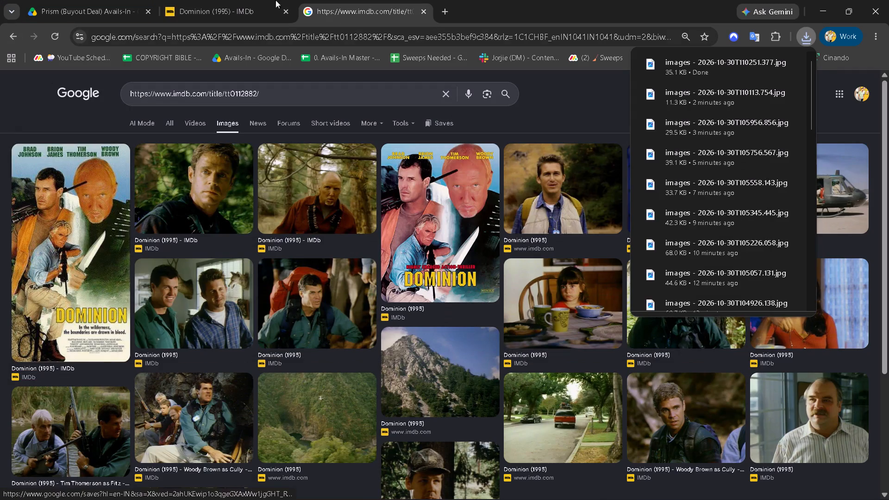
{"action": "left_click", "coordinate": [253, 0]}
{"action": "key", "text": "alt+Tab"}
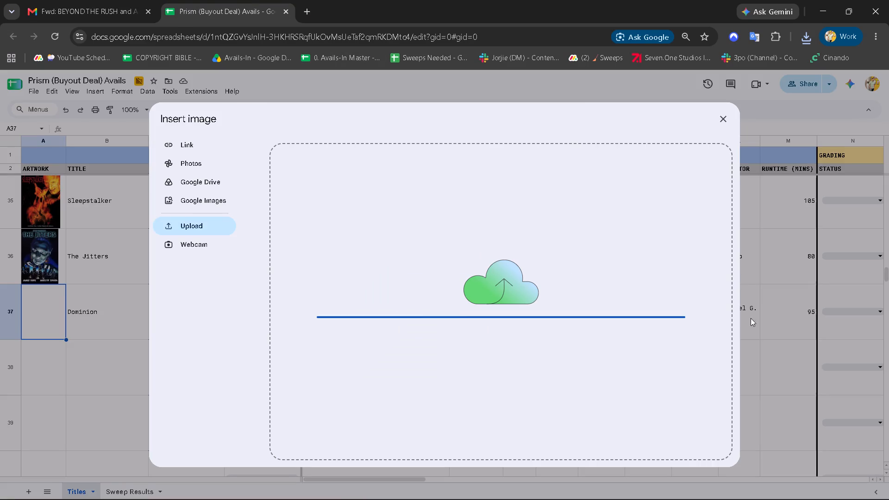
{"action": "key", "text": "alt+Tab"}
{"action": "left_click", "coordinate": [99, 0]}
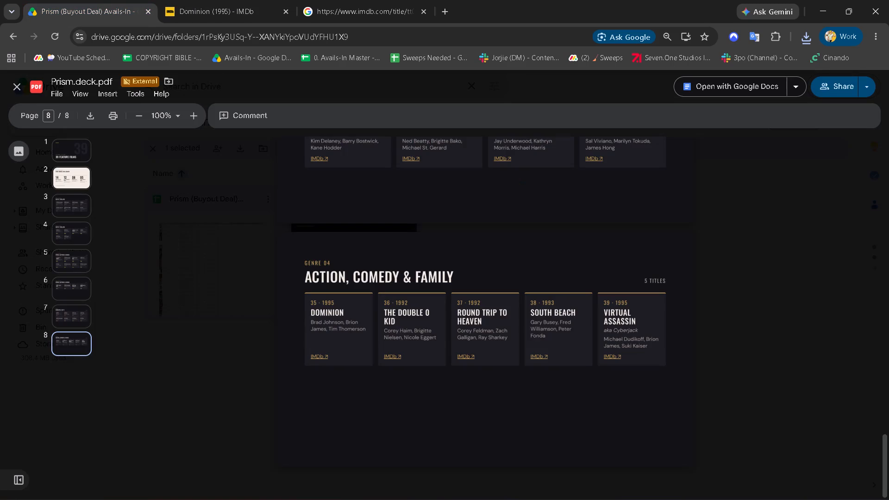
{"action": "left_click", "coordinate": [388, 356]}
{"action": "left_click", "coordinate": [395, 0]}
{"action": "key", "text": "ctrl+w"}
{"action": "left_click", "coordinate": [253, 0]}
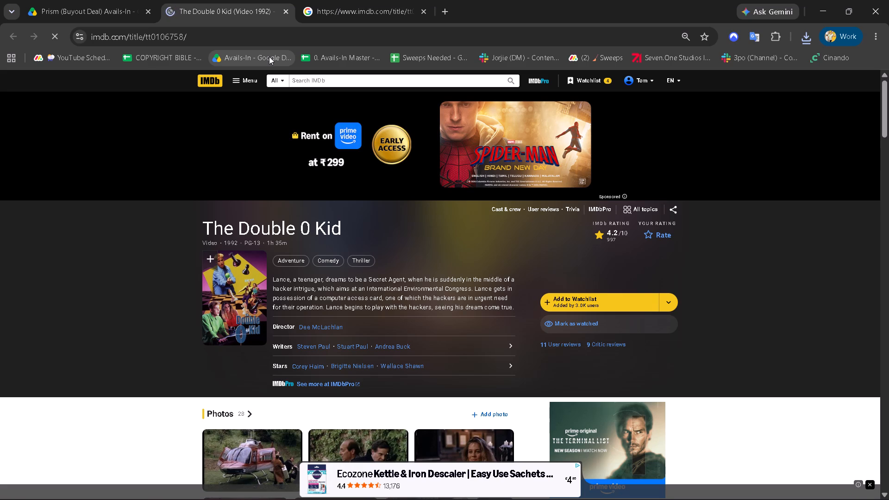
Copy The Double 0 Kid's IMDb address and run the Google image search with it.
{"action": "left_click", "coordinate": [203, 37]}
{"action": "key", "text": "ctrl+c"}
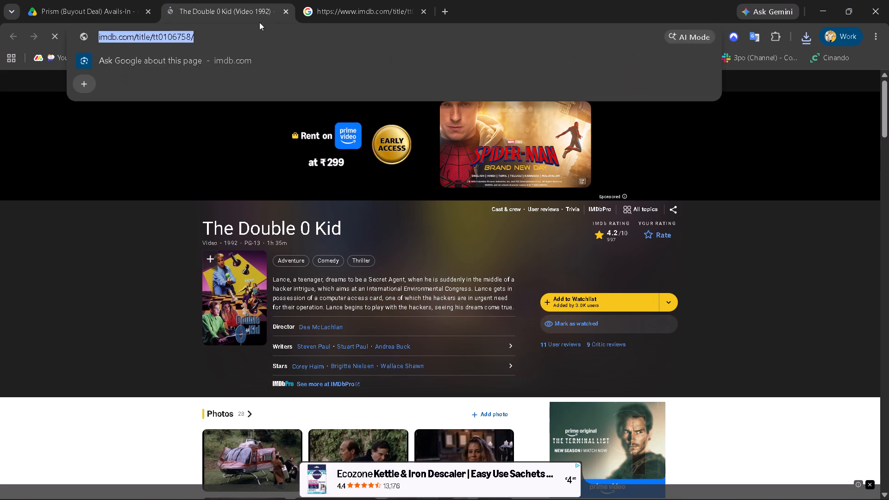
{"action": "key", "text": "ctrl+c"}
{"action": "left_click", "coordinate": [338, 0]}
{"action": "triple_click", "coordinate": [272, 100]}
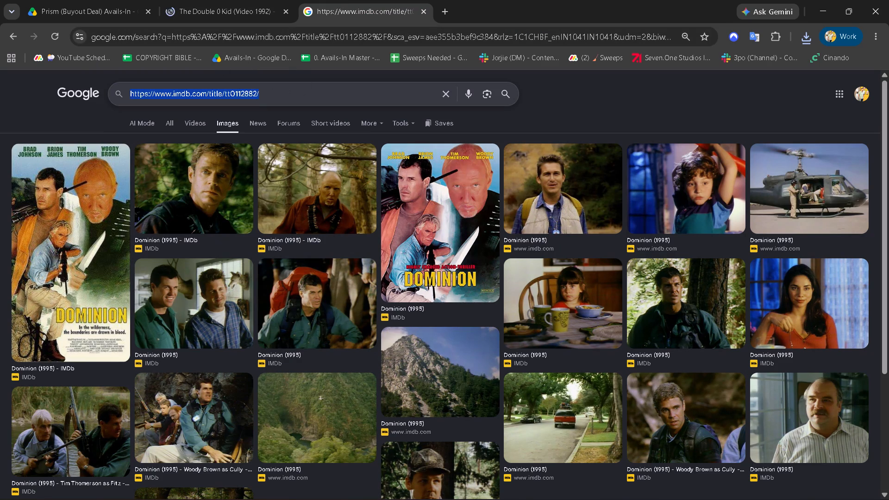
{"action": "key", "text": "ctrl+v"}
{"action": "key", "text": "Return"}
Paste The Double 0 Kid's IMDb link into the IMDb cell of row 38.
{"action": "key", "text": "alt+Tab"}
{"action": "key", "text": "alt+Tab"}
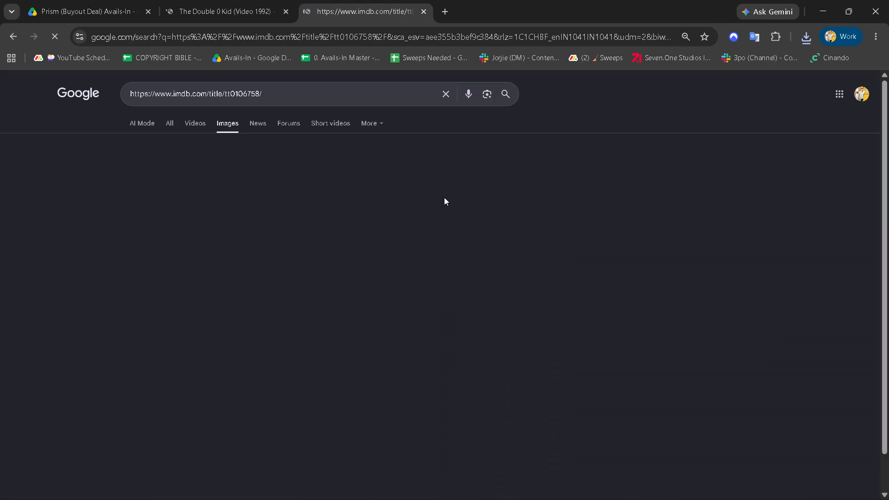
{"action": "key", "text": "alt+Tab"}
{"action": "left_click", "coordinate": [571, 368]}
{"action": "key", "text": "ctrl+v"}
Copy the title The Double 0 Kid from its IMDb page into the title cell of row 38.
{"action": "left_click", "coordinate": [73, 368]}
{"action": "key", "text": "alt+Tab"}
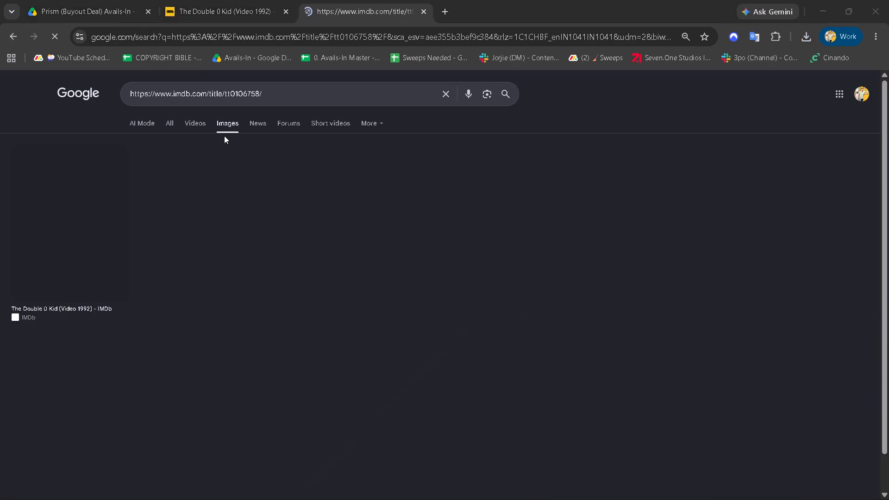
{"action": "left_click", "coordinate": [186, 0]}
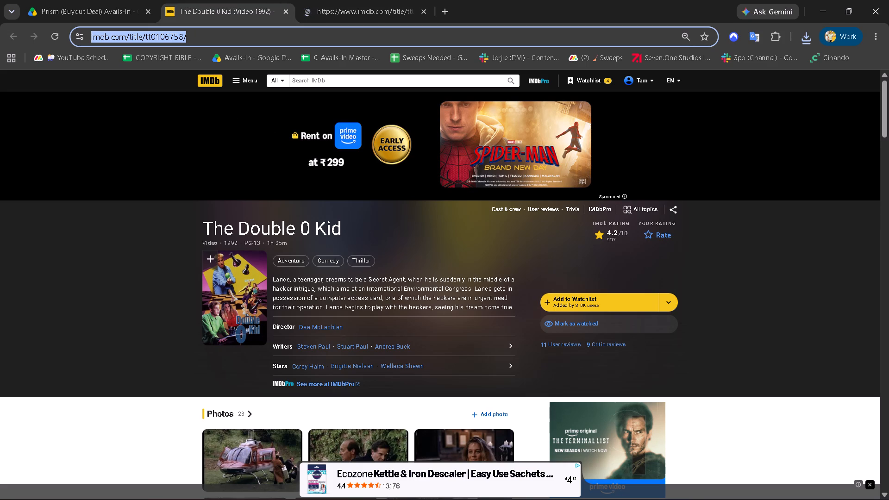
{"action": "triple_click", "coordinate": [229, 223]}
{"action": "key", "text": "ctrl+c"}
{"action": "key", "text": "ctrl+c"}
{"action": "key", "text": "ctrl+c"}
{"action": "key", "text": "alt+Tab"}
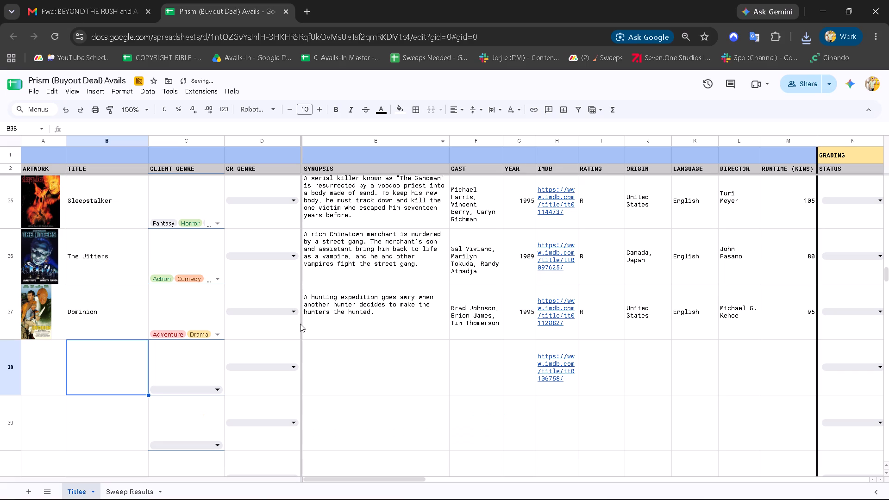
{"action": "double_click", "coordinate": [118, 377]}
{"action": "key", "text": "ctrl+v"}
Enter the year 1992 and the rating PG-13 for The Double 0 Kid in row 38.
{"action": "left_click", "coordinate": [516, 372]}
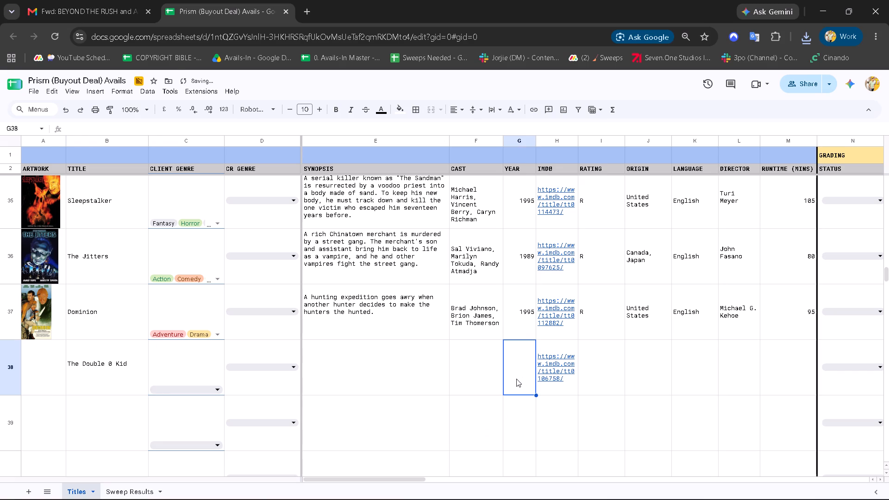
{"action": "type", "text": "1992"}
{"action": "key", "text": "Tab"}
{"action": "key", "text": "Tab"}
{"action": "type", "text": "PG-13"}
{"action": "key", "text": "Tab"}
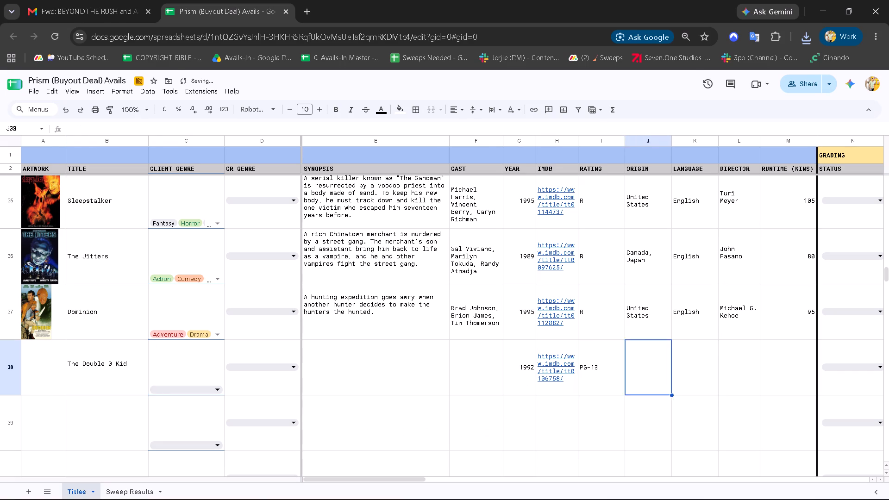
{"action": "key", "text": "Tab"}
{"action": "key", "text": "Tab"}
{"action": "key", "text": "Tab"}
Copy The Double 0 Kid's plot summary from IMDb into the synopsis cell of row 38.
{"action": "key", "text": "alt+Tab"}
{"action": "left_click", "coordinate": [31, 267]}
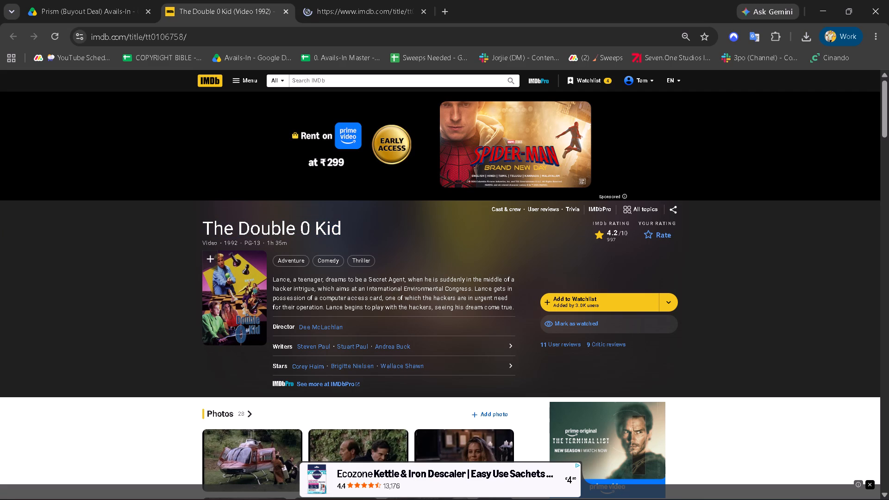
{"action": "triple_click", "coordinate": [367, 289]}
{"action": "key", "text": "ctrl+c"}
{"action": "key", "text": "ctrl+c"}
{"action": "key", "text": "ctrl+c"}
{"action": "key", "text": "alt+Tab"}
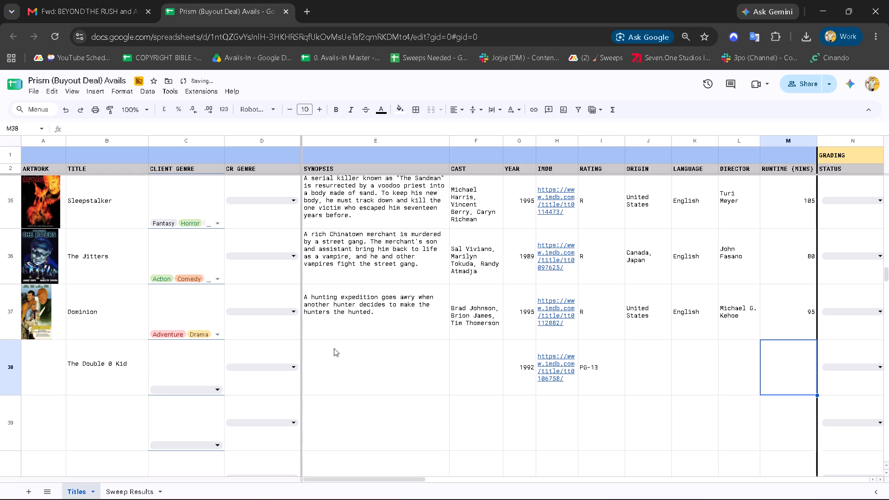
{"action": "double_click", "coordinate": [337, 362]}
{"action": "key", "text": "ctrl+v"}
Set The Double 0 Kid's client genres in row 38, including Adventure and Comedy.
{"action": "left_click", "coordinate": [180, 373]}
{"action": "type", "text": "ad"}
{"action": "left_click", "coordinate": [171, 419]}
{"action": "key", "text": "c"}
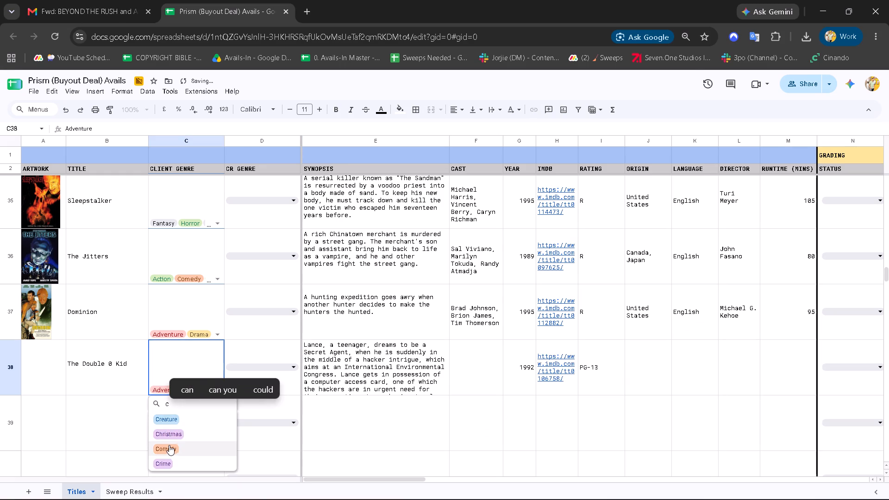
{"action": "left_click", "coordinate": [169, 445]}
{"action": "left_click", "coordinate": [168, 419]}
Copy The Double 0 Kid's stars from IMDb into the cast cell of row 38, separating the names with commas.
{"action": "left_click", "coordinate": [489, 367]}
{"action": "key", "text": "alt+Tab"}
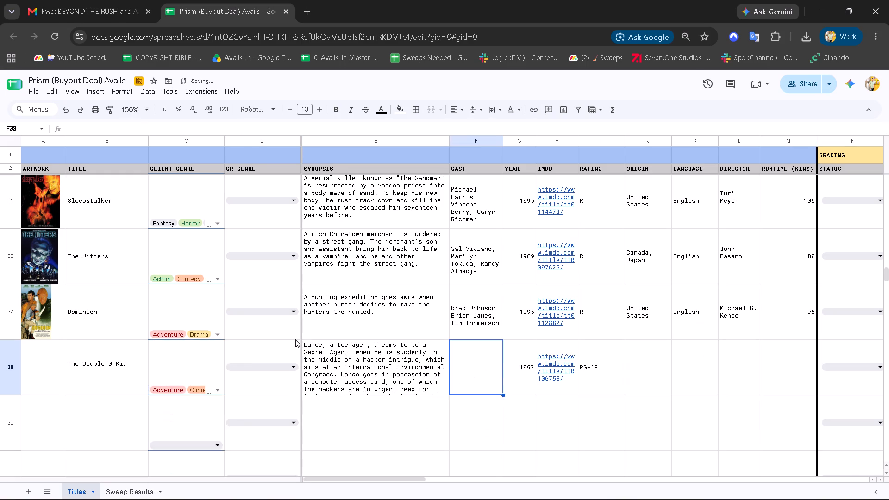
{"action": "left_click", "coordinate": [0, 379]}
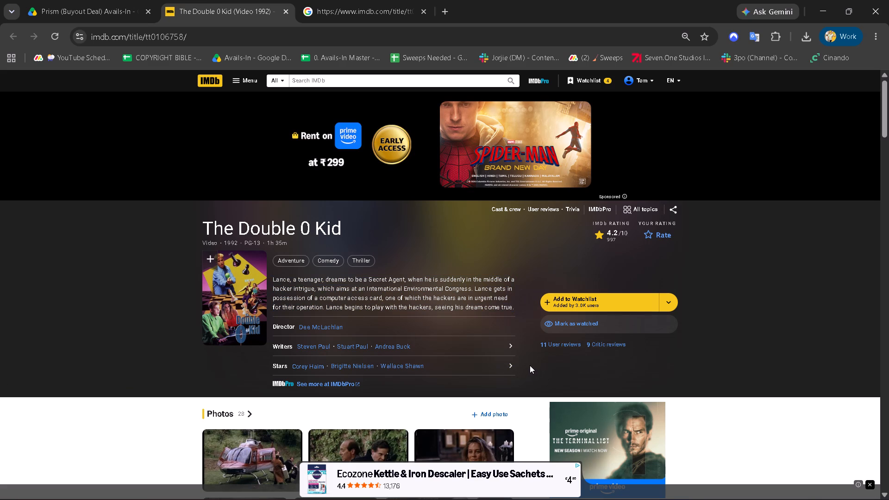
{"action": "left_click_drag", "start_coordinate": [530, 365], "coordinate": [290, 363]}
{"action": "key", "text": "ctrl+c"}
{"action": "key", "text": "ctrl+c"}
{"action": "key", "text": "ctrl+c"}
{"action": "key", "text": "ctrl+c"}
{"action": "key", "text": "alt+Tab"}
{"action": "double_click", "coordinate": [464, 374]}
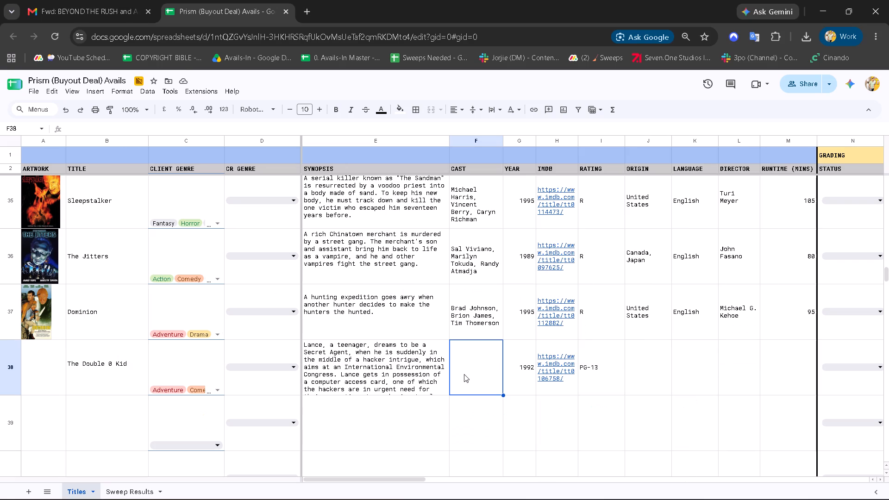
{"action": "key", "text": "ctrl+v"}
{"action": "left_click", "coordinate": [490, 355]}
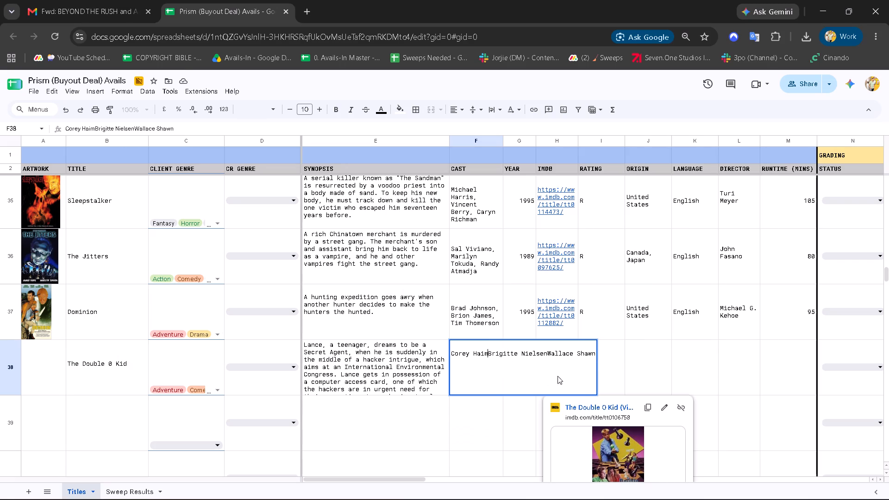
{"action": "key", "text": "comma"}
{"action": "key", "text": "space"}
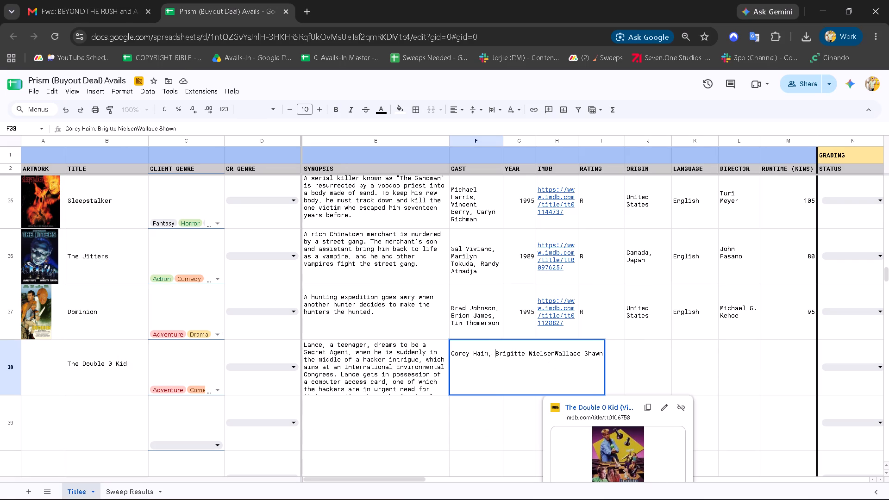
{"action": "left_click", "coordinate": [554, 354]}
{"action": "key", "text": "comma"}
{"action": "key", "text": "space"}
Enter a runtime of 95 minutes for The Double 0 Kid in row 38.
{"action": "left_click", "coordinate": [784, 359]}
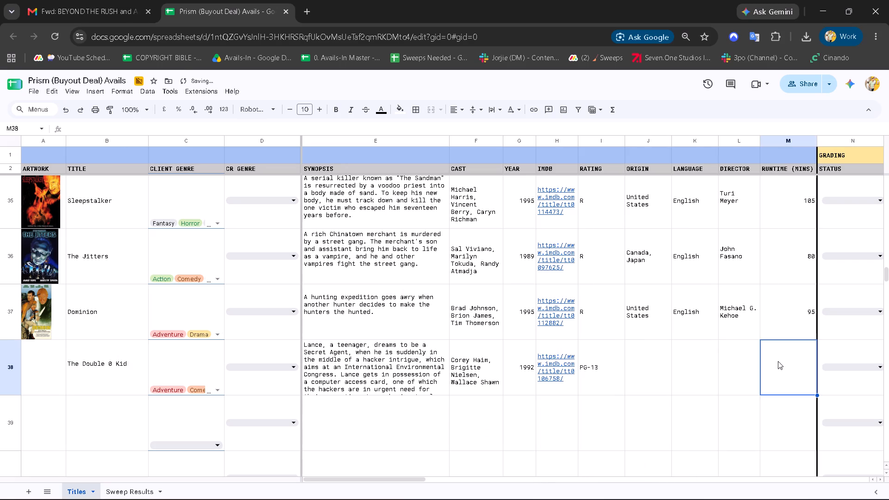
{"action": "type", "text": "95"}
{"action": "key", "text": "Return"}
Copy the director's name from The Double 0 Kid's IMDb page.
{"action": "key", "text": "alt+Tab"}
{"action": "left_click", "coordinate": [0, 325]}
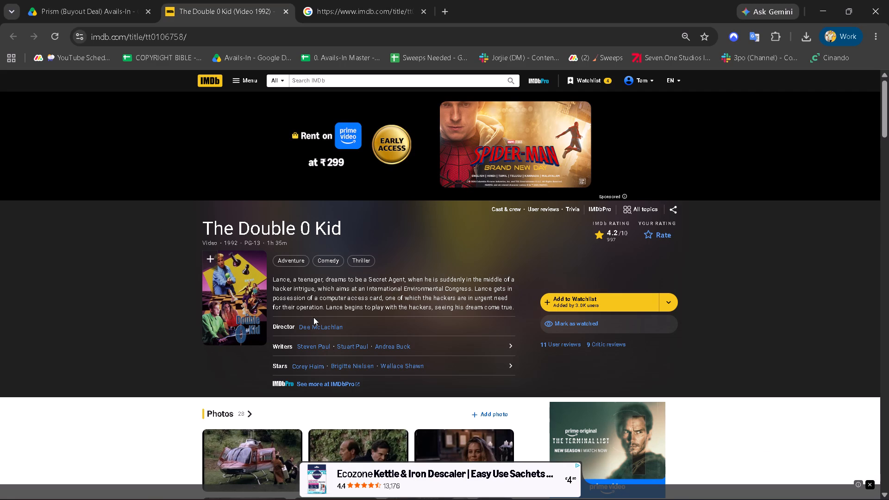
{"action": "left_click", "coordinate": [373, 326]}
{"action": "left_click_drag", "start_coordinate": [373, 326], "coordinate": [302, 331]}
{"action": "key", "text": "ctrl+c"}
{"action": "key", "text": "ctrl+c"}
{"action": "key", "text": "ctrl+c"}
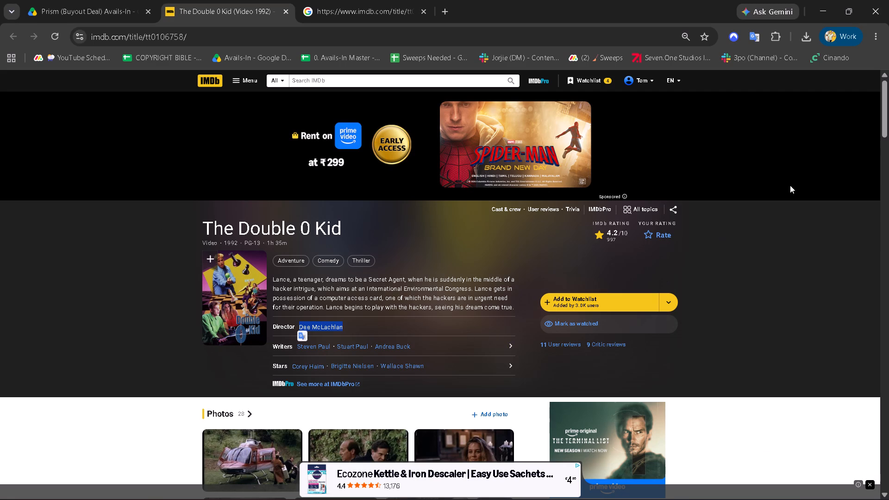
Save The Double 0 Kid's purple and yellow chess-themed poster from the Google Images results.
{"action": "left_click_drag", "start_coordinate": [888, 110], "coordinate": [888, 0]}
{"action": "key", "text": "ctrl+Tab"}
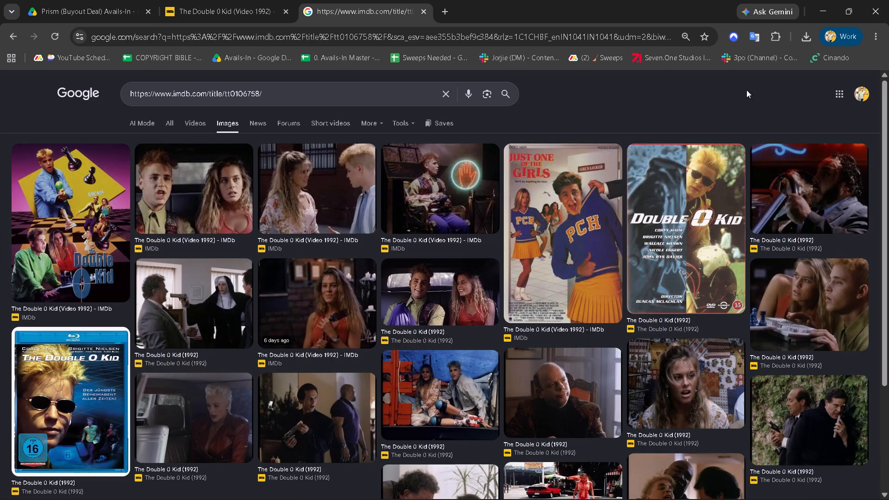
{"action": "right_click", "coordinate": [73, 188]}
{"action": "left_click", "coordinate": [133, 378]}
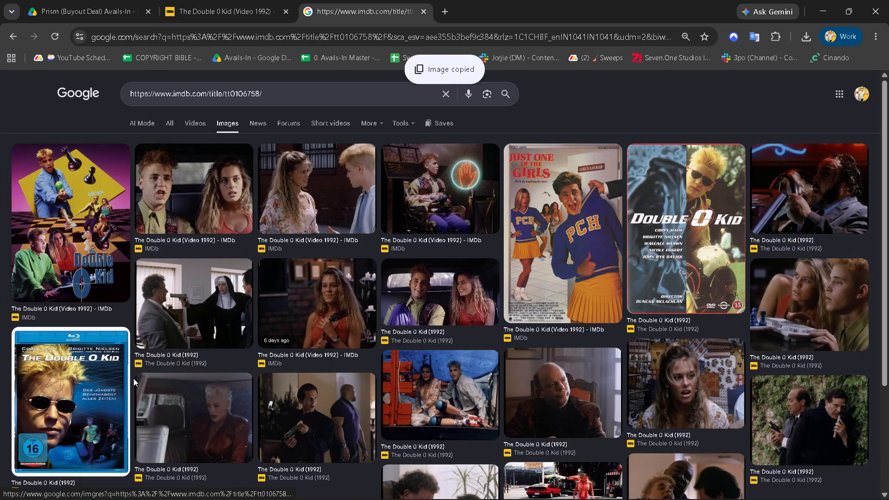
{"action": "right_click", "coordinate": [85, 264]}
{"action": "left_click", "coordinate": [118, 379]}
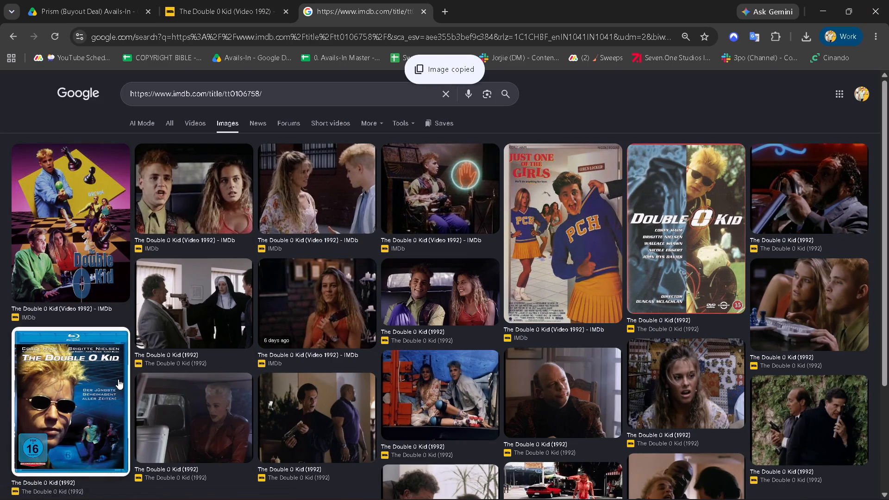
{"action": "key", "text": "Return"}
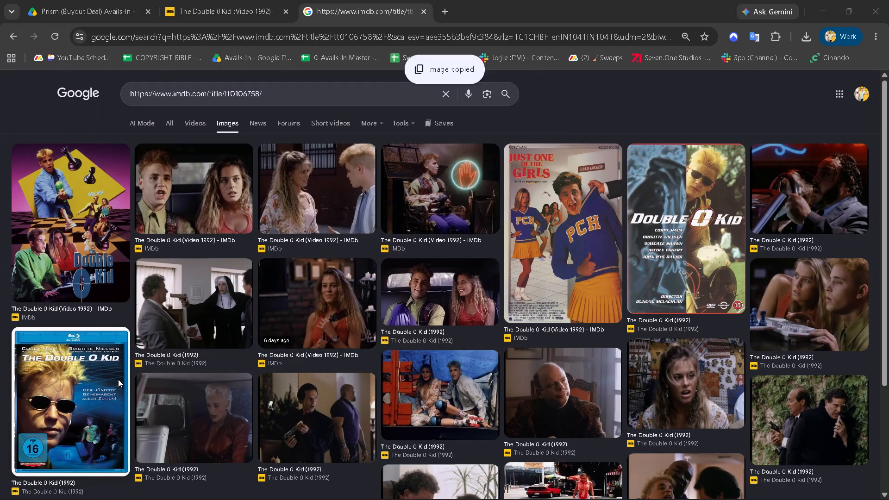
Copy the director Dee McLachlan from IMDb into the director cell of row 38.
{"action": "left_click", "coordinate": [204, 0]}
{"action": "key", "text": "ctrl+c"}
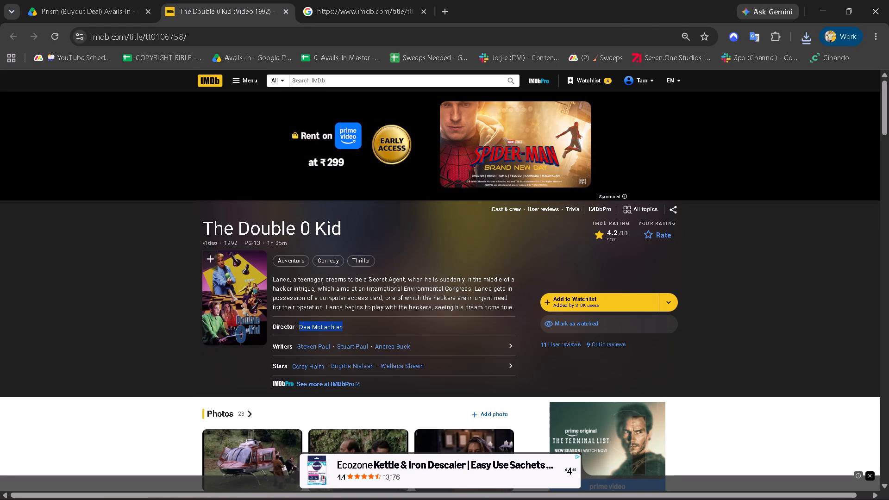
{"action": "key", "text": "ctrl+c"}
{"action": "key", "text": "ctrl+c"}
{"action": "left_click", "coordinate": [400, 307]}
{"action": "key", "text": "alt+Tab"}
{"action": "double_click", "coordinate": [741, 366]}
{"action": "key", "text": "ctrl+v"}
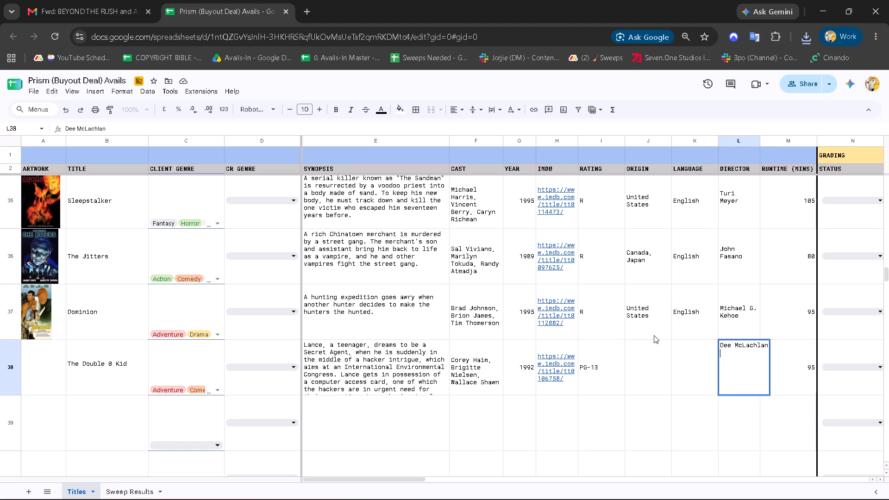
Copy the origin United States and the language English from row 37 into row 38.
{"action": "left_click_drag", "start_coordinate": [650, 322], "coordinate": [686, 329]}
{"action": "key", "text": "ctrl+c"}
{"action": "key", "text": "ctrl+c"}
{"action": "left_click", "coordinate": [655, 363]}
{"action": "key", "text": "ctrl+v"}
{"action": "left_click", "coordinate": [608, 384]}
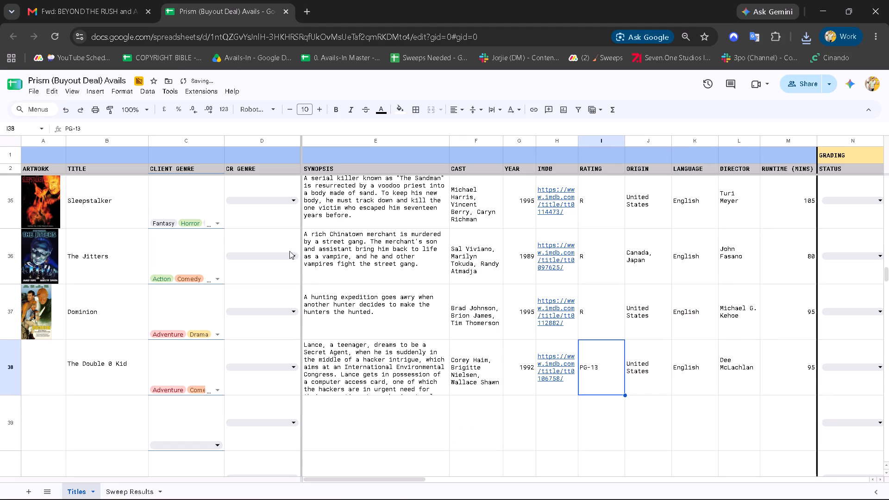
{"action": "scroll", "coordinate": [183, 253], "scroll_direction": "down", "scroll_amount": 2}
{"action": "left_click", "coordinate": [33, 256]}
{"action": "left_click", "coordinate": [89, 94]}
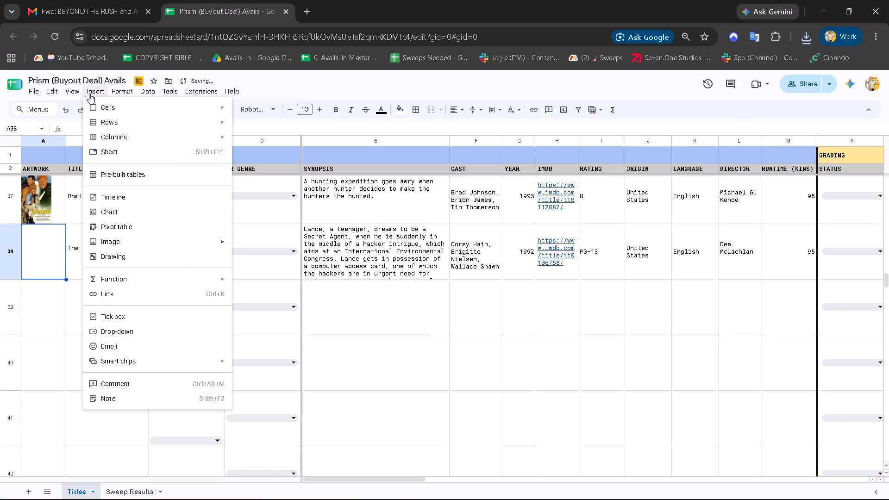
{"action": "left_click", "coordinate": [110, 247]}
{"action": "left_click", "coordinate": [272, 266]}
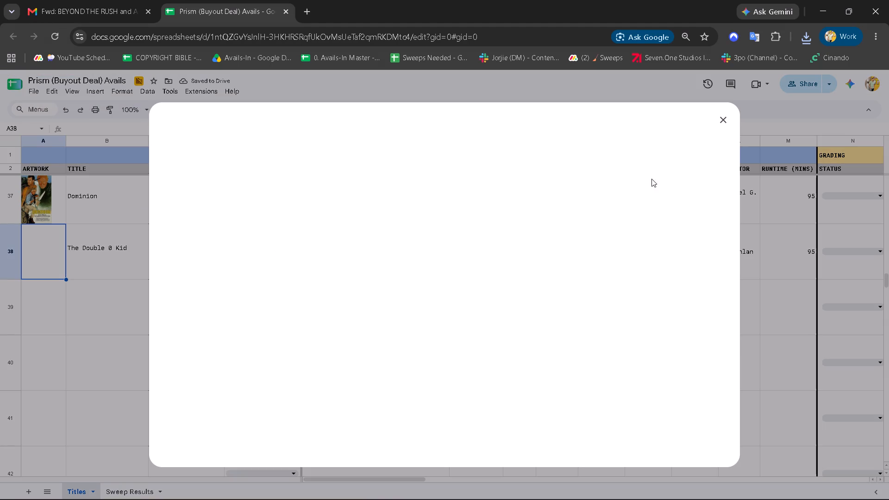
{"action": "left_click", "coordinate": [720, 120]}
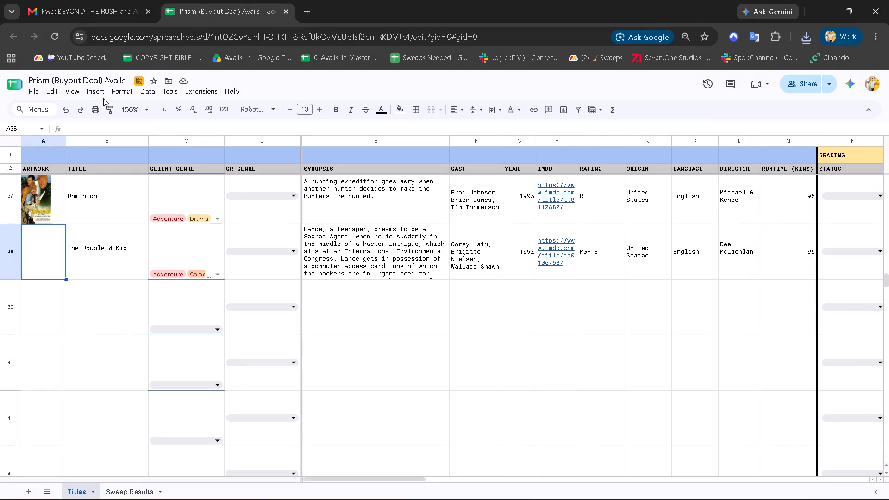
Insert the saved The Double 0 Kid poster into the artwork cell of row 38 by uploading it from the barnaby folder.
{"action": "left_click", "coordinate": [100, 93]}
{"action": "left_click", "coordinate": [118, 241]}
{"action": "left_click", "coordinate": [297, 244]}
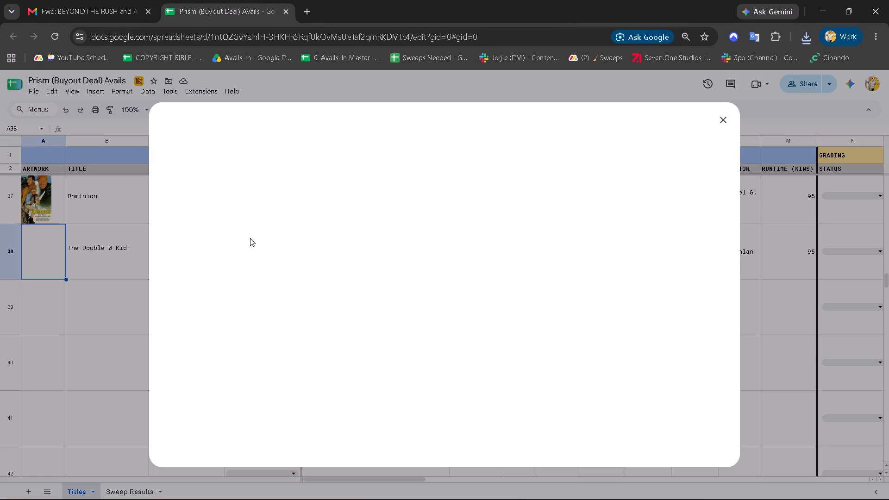
{"action": "left_click", "coordinate": [192, 222]}
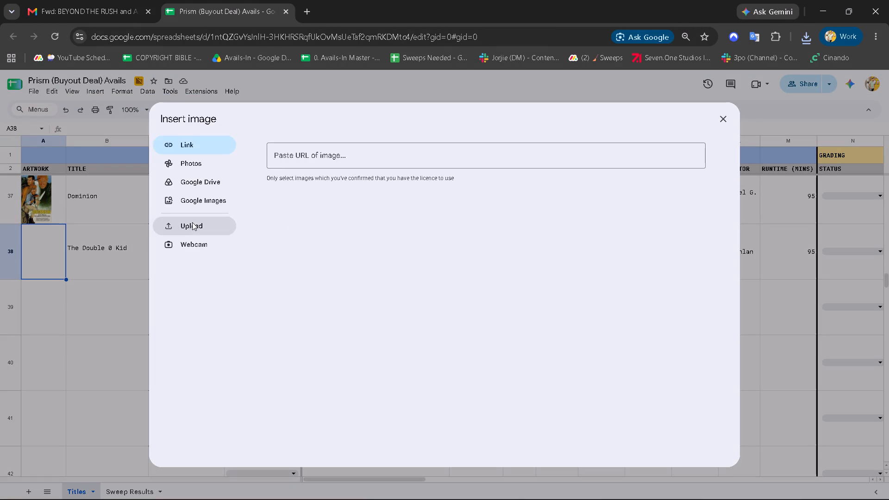
{"action": "left_click", "coordinate": [506, 329]}
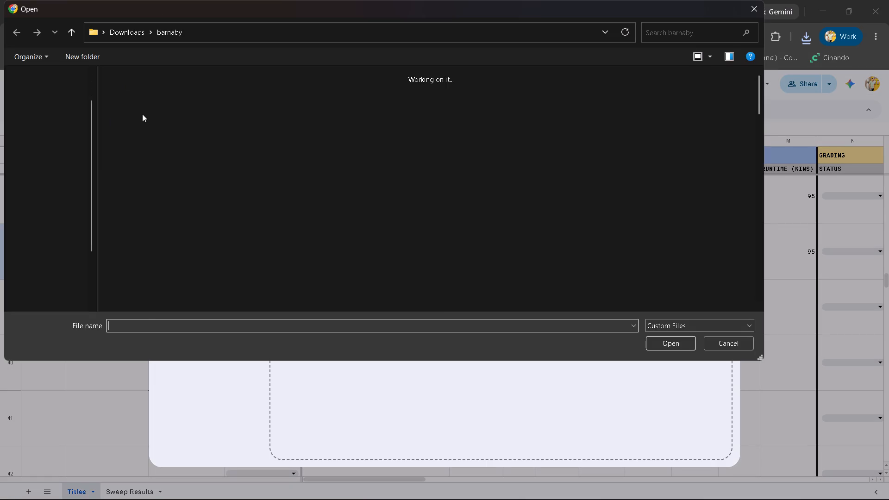
{"action": "left_click", "coordinate": [135, 102]}
{"action": "key", "text": "Return"}
Open the IMDb page for Round Trip to Heaven from the Prism deck and close The Double 0 Kid's page.
{"action": "key", "text": "alt+Tab"}
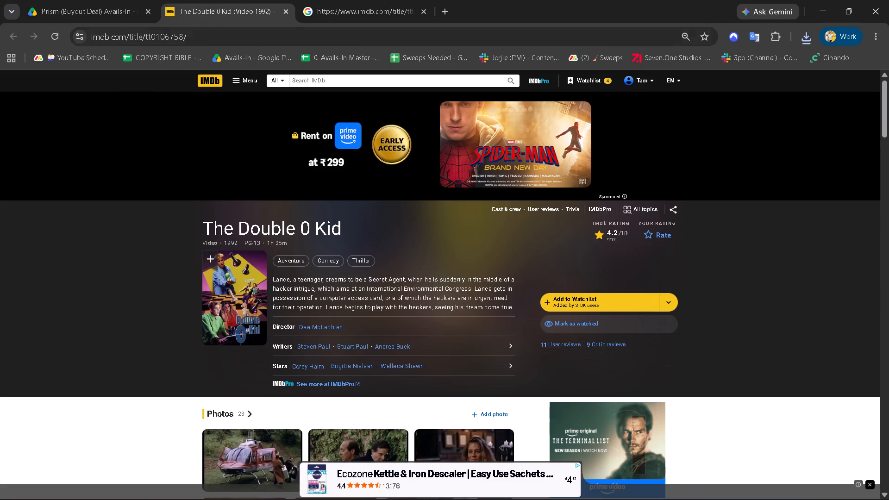
{"action": "left_click", "coordinate": [63, 0]}
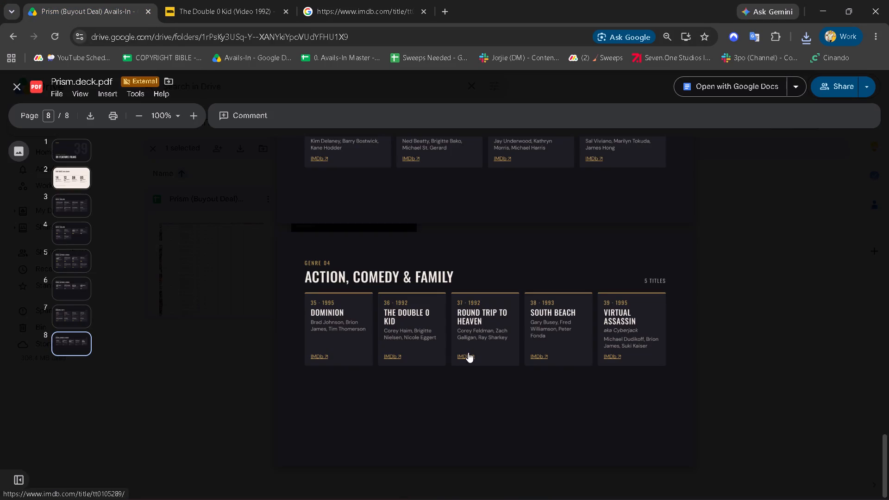
{"action": "left_click", "coordinate": [468, 352]}
{"action": "left_click", "coordinate": [405, 0]}
{"action": "key", "text": "ctrl+w"}
{"action": "left_click", "coordinate": [203, 0]}
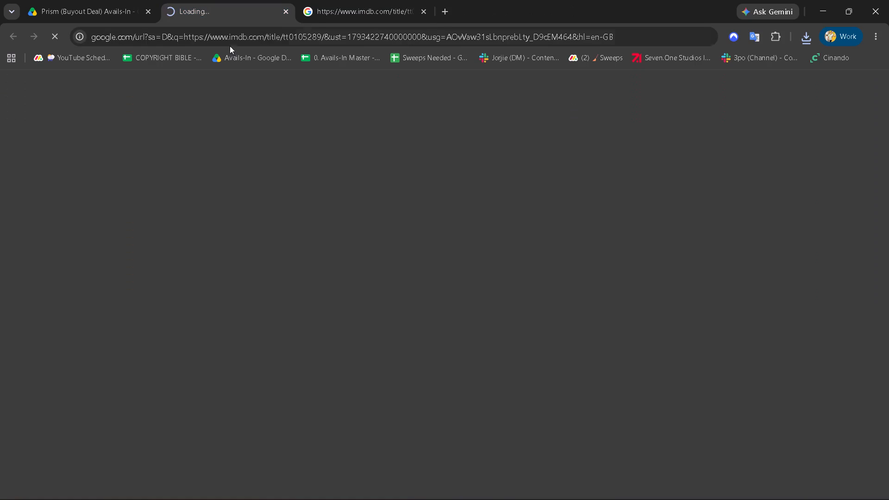
{"action": "key", "text": "alt+Tab"}
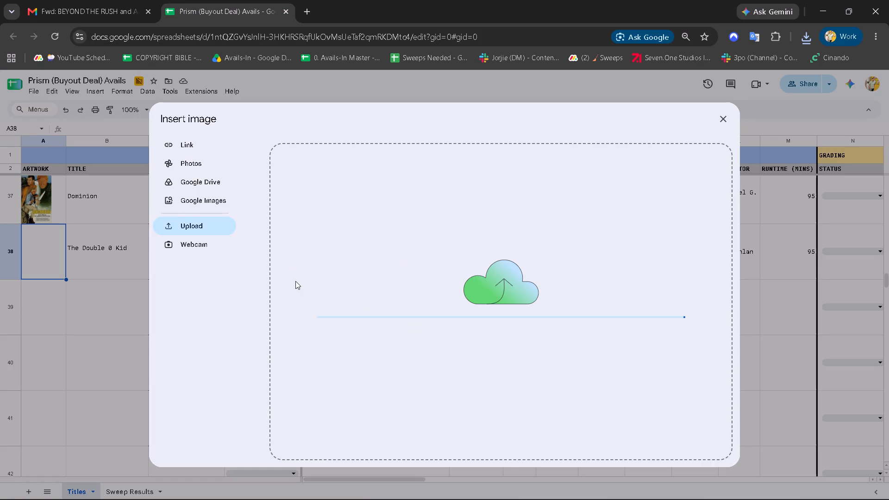
Search Google Images for Round Trip to Heaven using its copied IMDb page address.
{"action": "key", "text": "alt+Tab"}
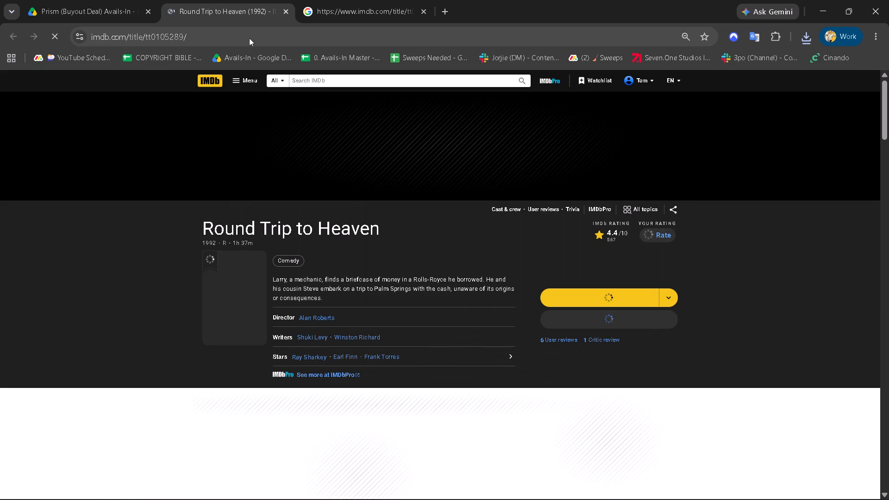
{"action": "left_click", "coordinate": [207, 32]}
{"action": "key", "text": "ctrl+c"}
{"action": "key", "text": "ctrl+c"}
{"action": "key", "text": "ctrl+c"}
{"action": "left_click", "coordinate": [327, 22]}
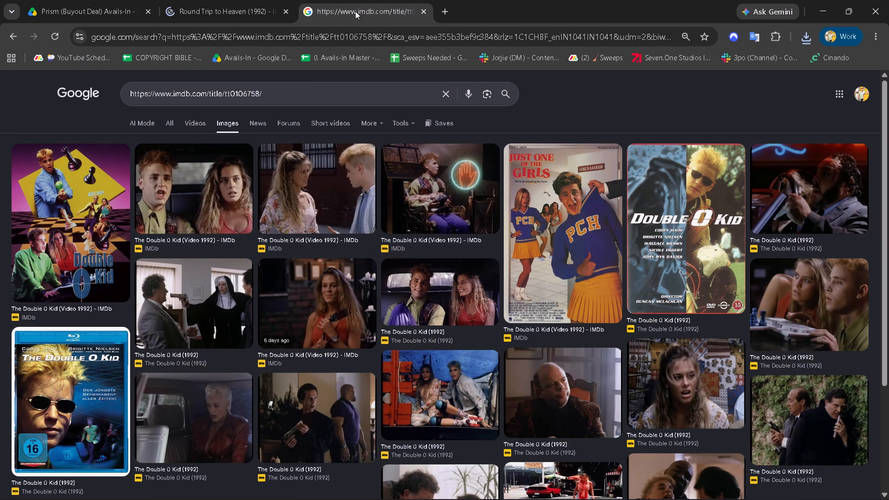
{"action": "triple_click", "coordinate": [306, 88]}
{"action": "key", "text": "ctrl+v"}
{"action": "key", "text": "Return"}
{"action": "left_click", "coordinate": [183, 0]}
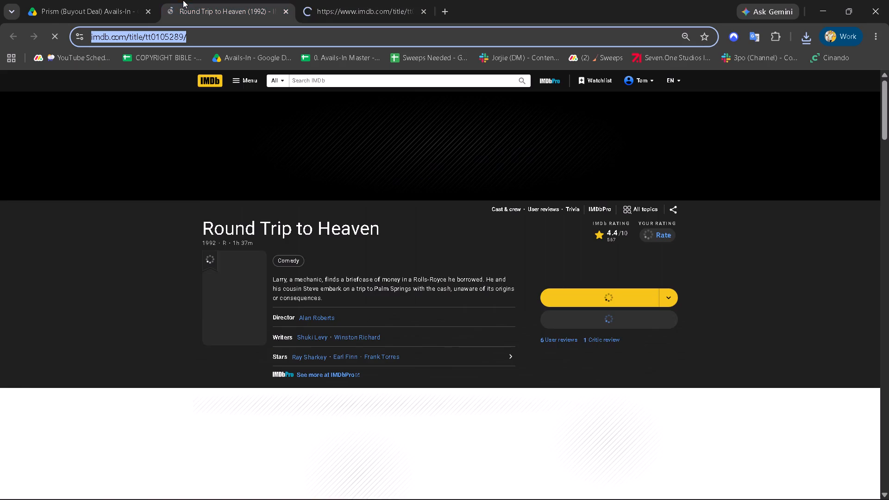
Paste Round Trip to Heaven's IMDb link into the IMDb cell of row 39.
{"action": "key", "text": "alt+Tab"}
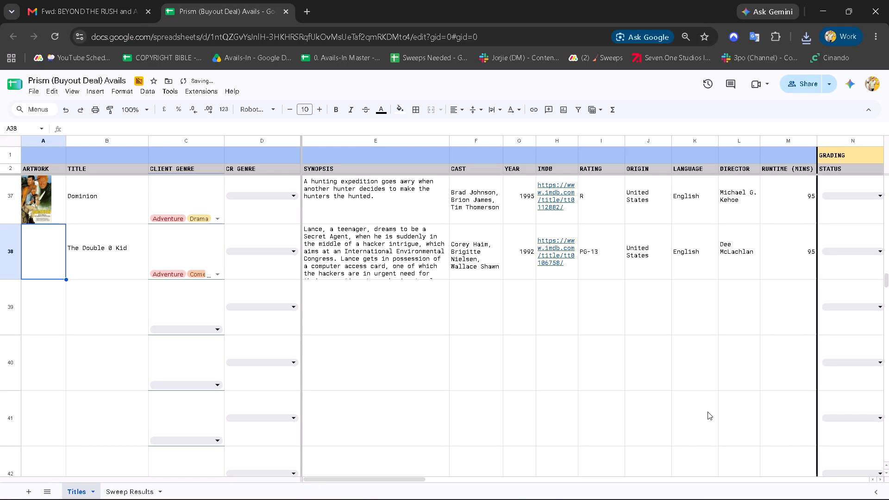
{"action": "left_click", "coordinate": [551, 313]}
{"action": "key", "text": "ctrl+v"}
{"action": "left_click", "coordinate": [371, 298]}
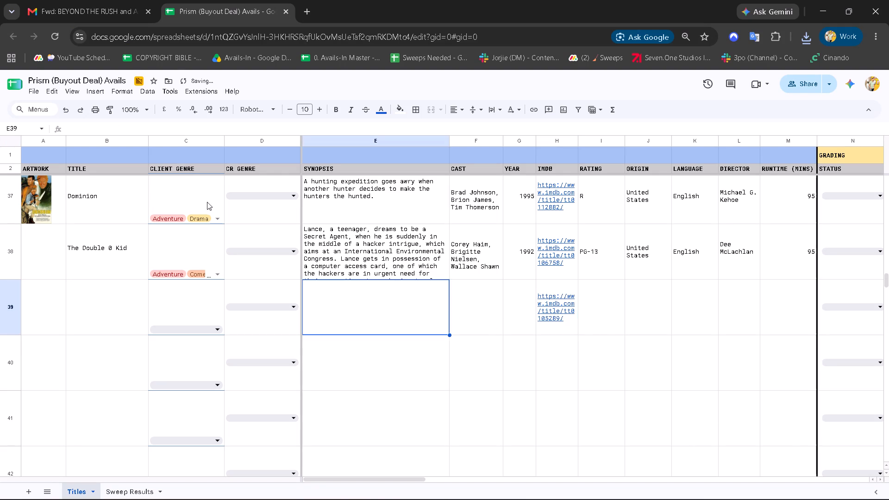
{"action": "key", "text": "Tab"}
Copy the film title Round Trip to Heaven from its IMDb page into the title cell of row 39.
{"action": "key", "text": "alt+Tab"}
{"action": "left_click", "coordinate": [242, 225]}
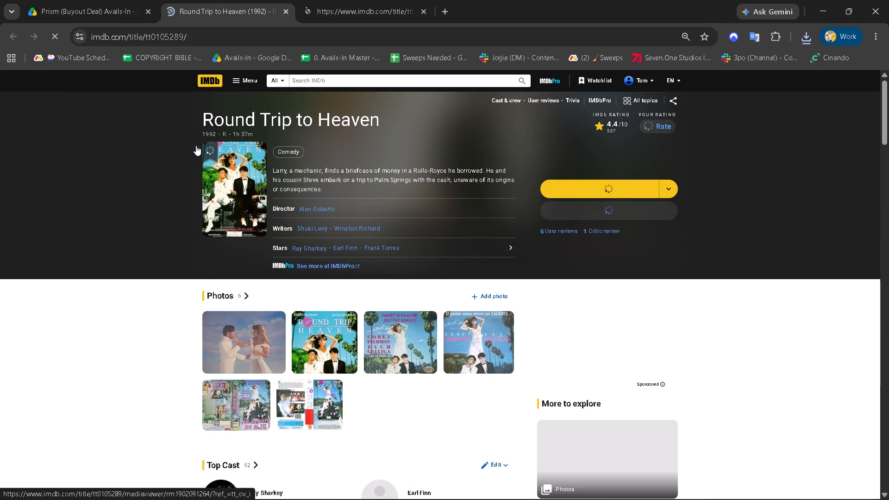
{"action": "left_click", "coordinate": [244, 115]}
{"action": "left_click_drag", "start_coordinate": [244, 115], "coordinate": [356, 116]}
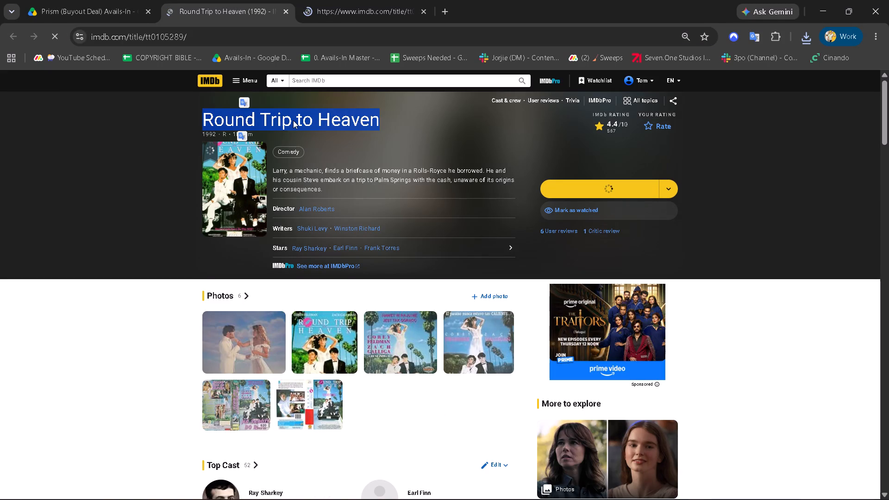
{"action": "key", "text": "ctrl+c"}
{"action": "key", "text": "ctrl+c"}
{"action": "key", "text": "ctrl+c"}
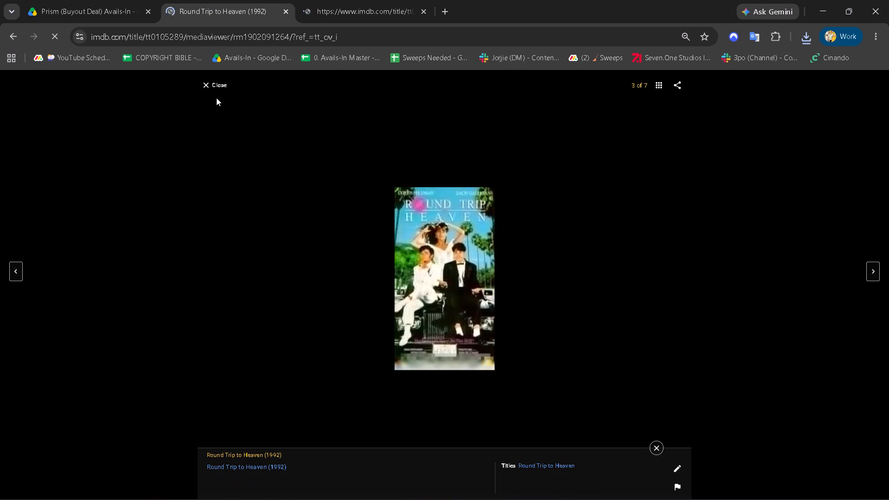
{"action": "left_click", "coordinate": [218, 85]}
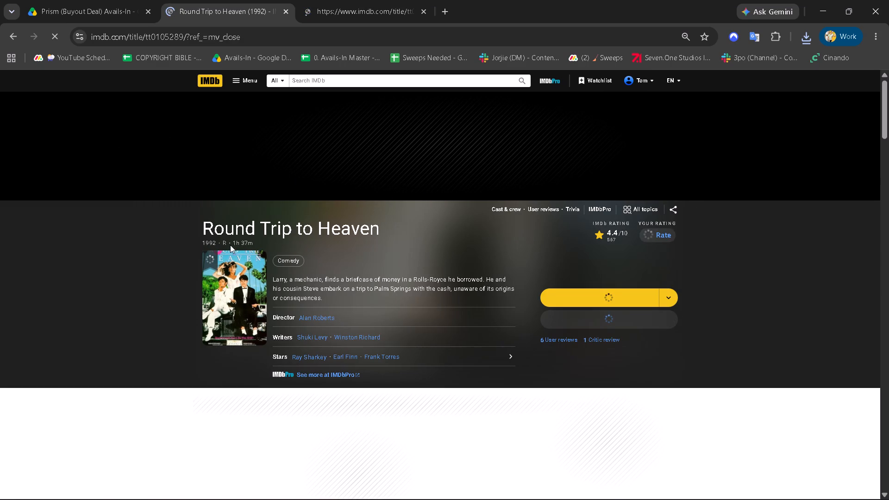
{"action": "triple_click", "coordinate": [229, 224]}
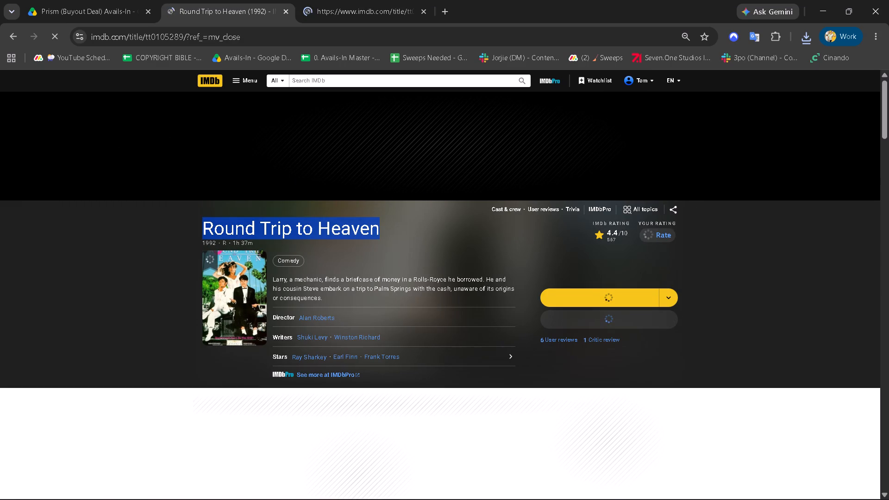
{"action": "key", "text": "ctrl+c"}
{"action": "key", "text": "ctrl+c"}
{"action": "key", "text": "ctrl+c"}
{"action": "left_click", "coordinate": [125, 246]}
{"action": "key", "text": "alt+Tab"}
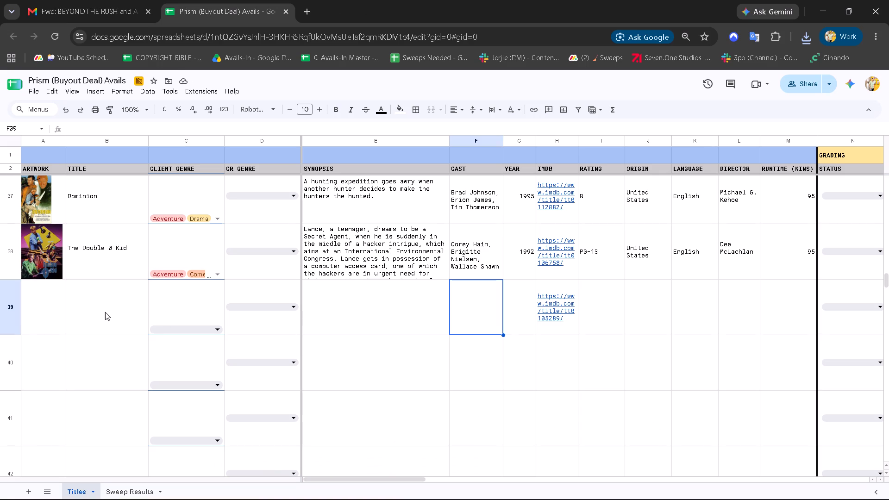
{"action": "double_click", "coordinate": [105, 312]}
{"action": "key", "text": "ctrl+v"}
Set the client genre of row 39 to Comedy.
{"action": "left_click", "coordinate": [199, 308]}
{"action": "key", "text": "c"}
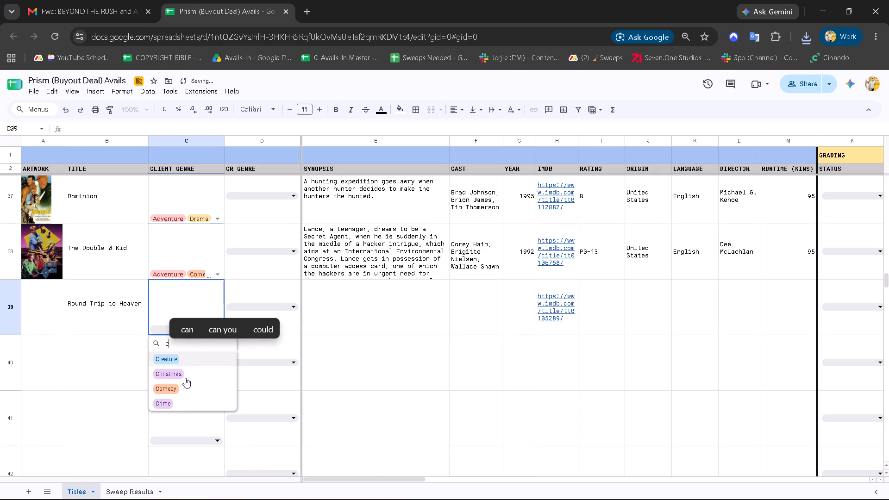
{"action": "left_click", "coordinate": [169, 390]}
Fill row 39's year with 1992 copied from the row above, and enter R as its rating.
{"action": "left_click", "coordinate": [507, 296]}
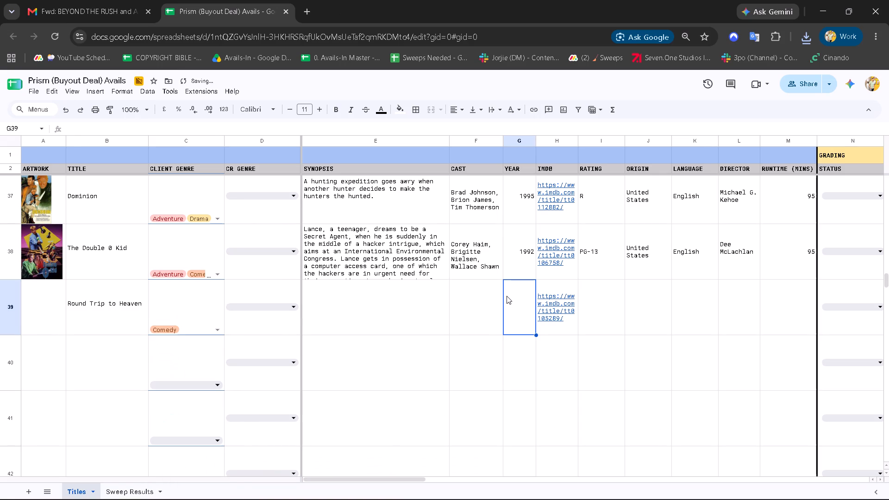
{"action": "left_click", "coordinate": [529, 261]}
{"action": "key", "text": "ctrl+c"}
{"action": "key", "text": "ctrl+c"}
{"action": "left_click", "coordinate": [521, 325]}
{"action": "key", "text": "ctrl+v"}
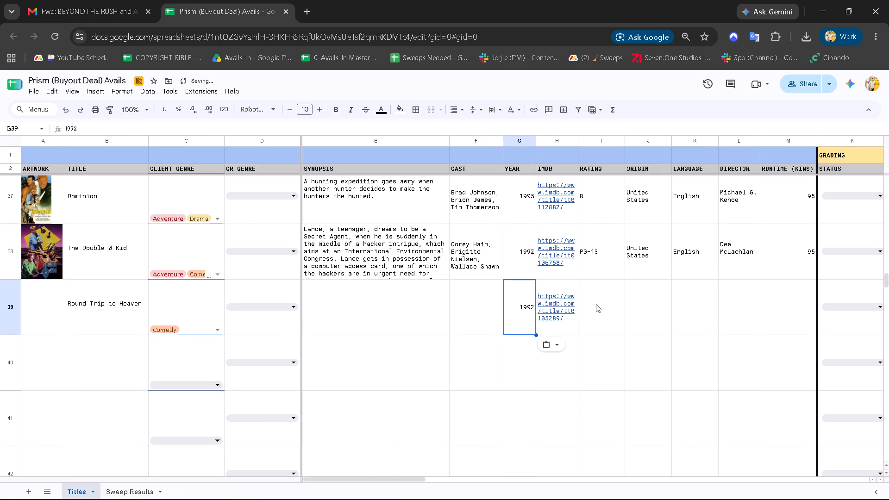
{"action": "left_click", "coordinate": [596, 304]}
{"action": "key", "text": "shift+r"}
{"action": "left_click", "coordinate": [499, 329]}
Copy the Round Trip to Heaven synopsis from IMDb into the synopsis cell of row 39.
{"action": "left_click", "coordinate": [434, 328]}
{"action": "key", "text": "alt+Tab"}
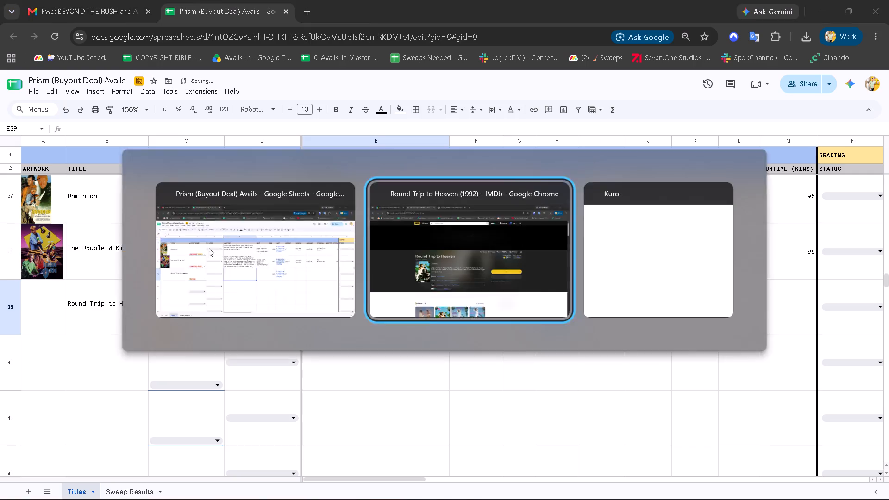
{"action": "left_click", "coordinate": [0, 311]}
{"action": "triple_click", "coordinate": [339, 171]}
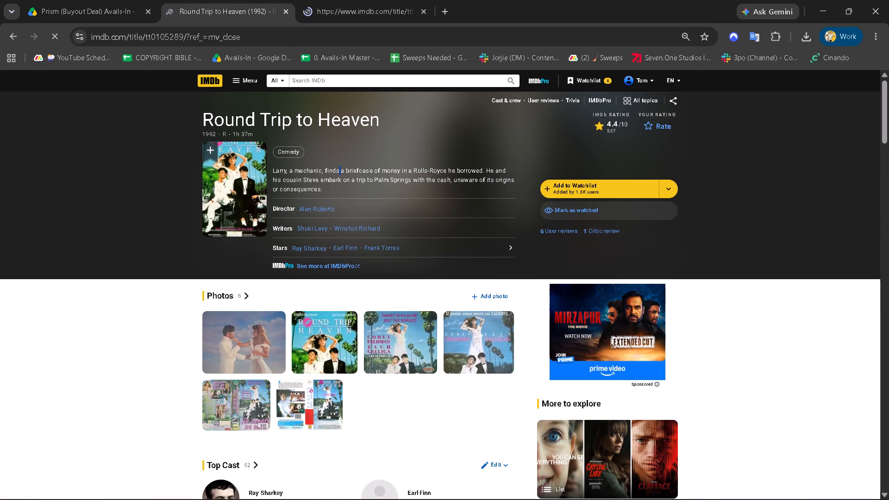
{"action": "key", "text": "ctrl+c"}
{"action": "key", "text": "ctrl+c"}
{"action": "key", "text": "ctrl+c"}
{"action": "key", "text": "alt+Tab"}
{"action": "double_click", "coordinate": [423, 300]}
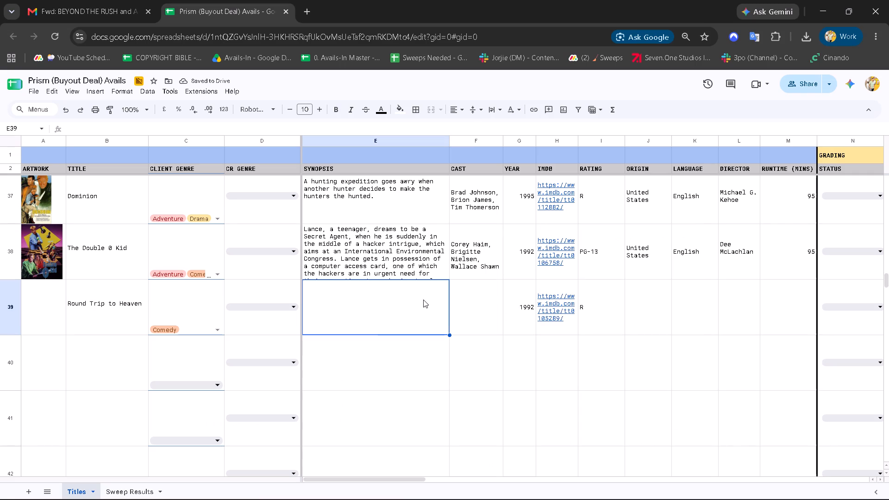
{"action": "key", "text": "ctrl+v"}
{"action": "left_click", "coordinate": [757, 355]}
Enter 97 as the runtime in minutes for row 39.
{"action": "left_click", "coordinate": [793, 304]}
{"action": "type", "text": "97"}
{"action": "key", "text": "Return"}
Copy the stars from IMDb into row 39's cast cell, separated by commas: Ray Sharkey, Earl Finn, Frank Torres.
{"action": "key", "text": "alt+Tab"}
{"action": "left_click", "coordinate": [18, 312]}
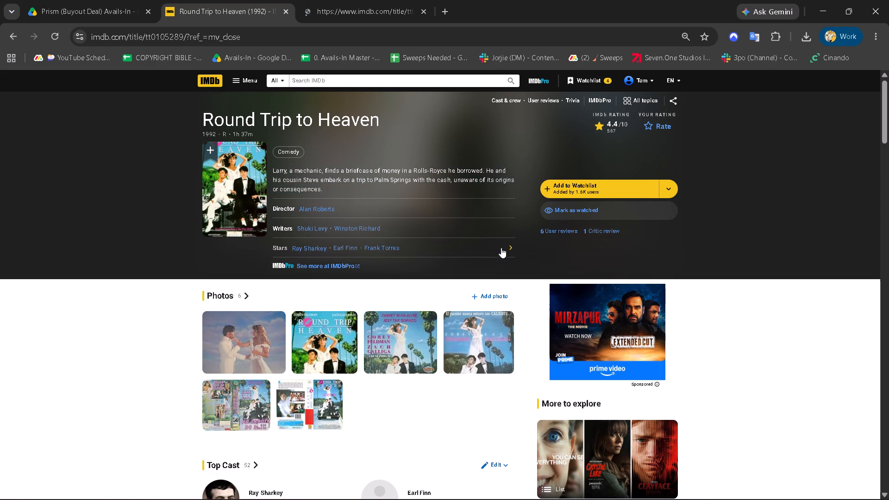
{"action": "left_click_drag", "start_coordinate": [520, 244], "coordinate": [288, 246]}
{"action": "key", "text": "ctrl+c"}
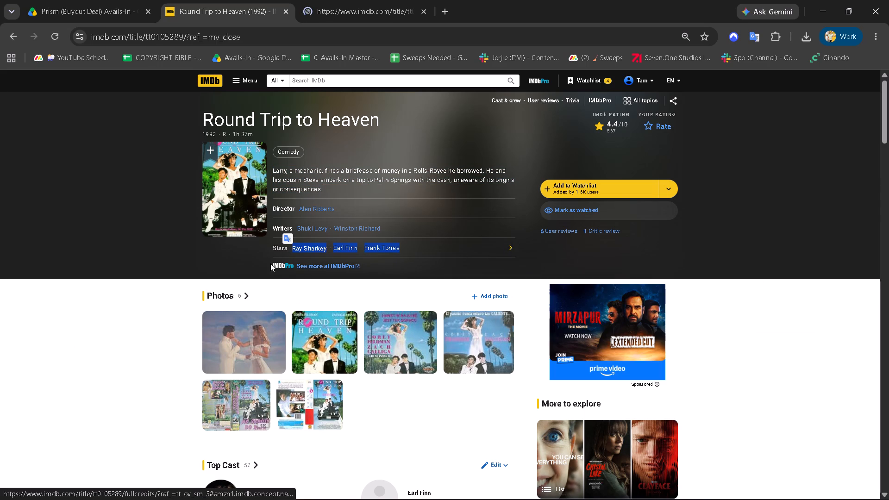
{"action": "key", "text": "ctrl+c"}
{"action": "key", "text": "ctrl+c"}
{"action": "key", "text": "ctrl+c"}
{"action": "left_click_drag", "start_coordinate": [888, 116], "coordinate": [888, 393]}
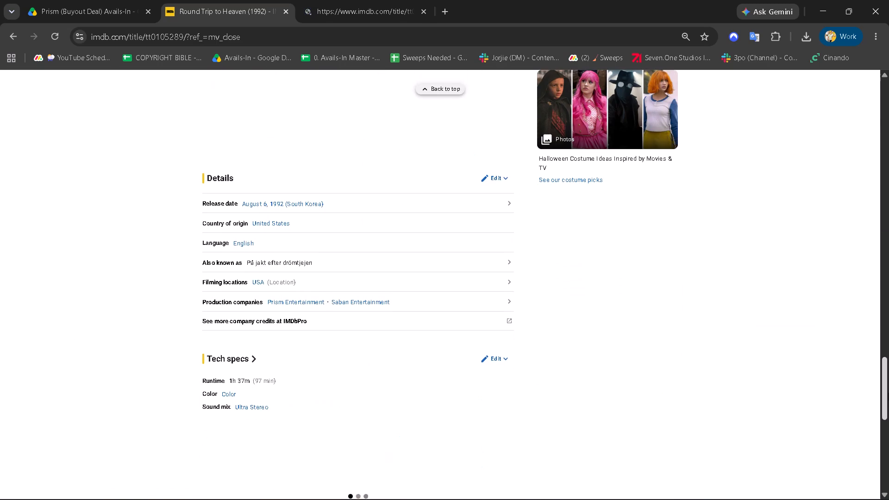
{"action": "left_click_drag", "start_coordinate": [888, 393], "coordinate": [888, 0]}
{"action": "key", "text": "alt+Tab"}
{"action": "double_click", "coordinate": [449, 308]}
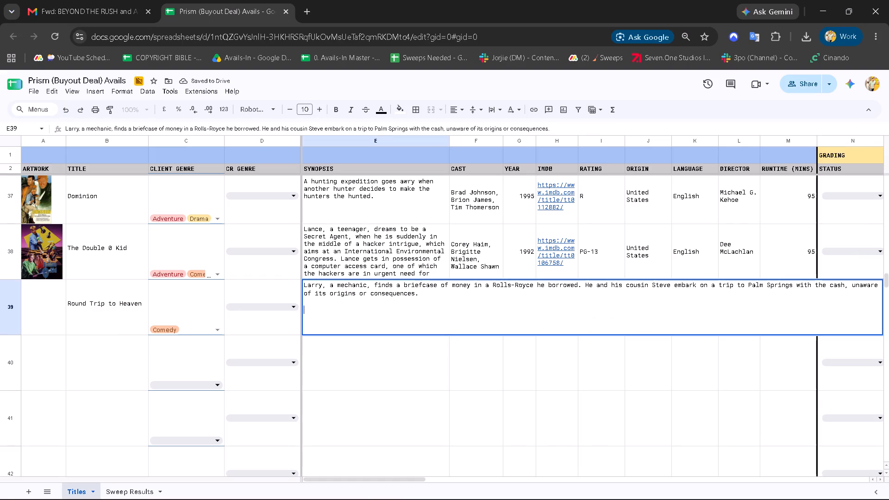
{"action": "left_click", "coordinate": [487, 307]}
{"action": "left_click", "coordinate": [390, 372]}
{"action": "double_click", "coordinate": [498, 291]}
{"action": "key", "text": "ctrl+v"}
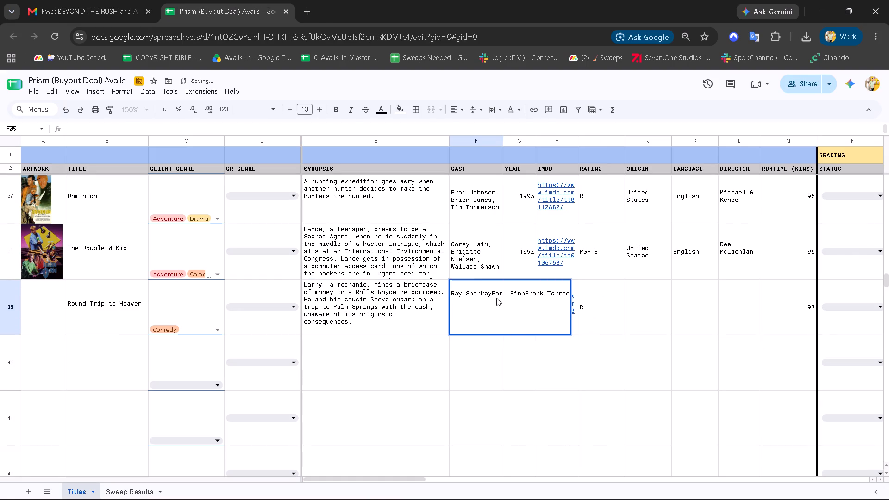
{"action": "left_click", "coordinate": [490, 291]}
{"action": "key", "text": "comma"}
{"action": "key", "text": "space"}
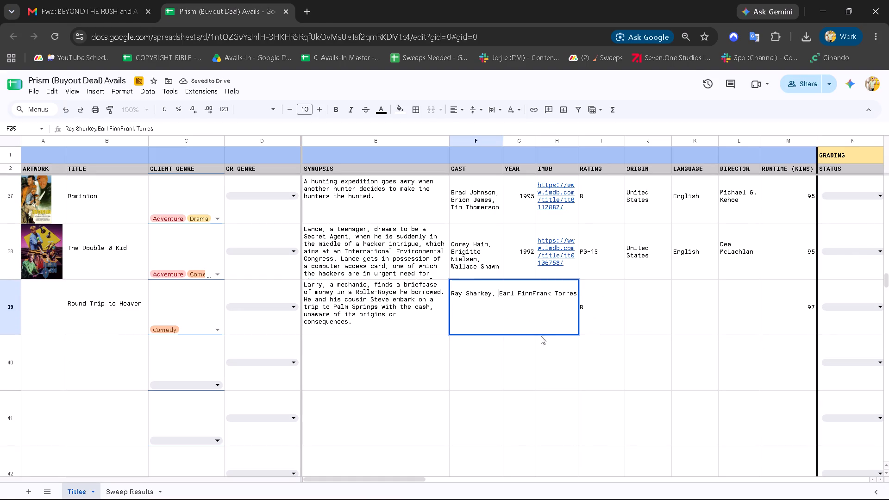
{"action": "left_click", "coordinate": [534, 294]}
{"action": "key", "text": "comma"}
{"action": "key", "text": "space"}
{"action": "left_click", "coordinate": [716, 304]}
Copy the origin United States and language English from row 38 into row 39.
{"action": "left_click", "coordinate": [635, 311]}
{"action": "left_click_drag", "start_coordinate": [645, 258], "coordinate": [670, 256]}
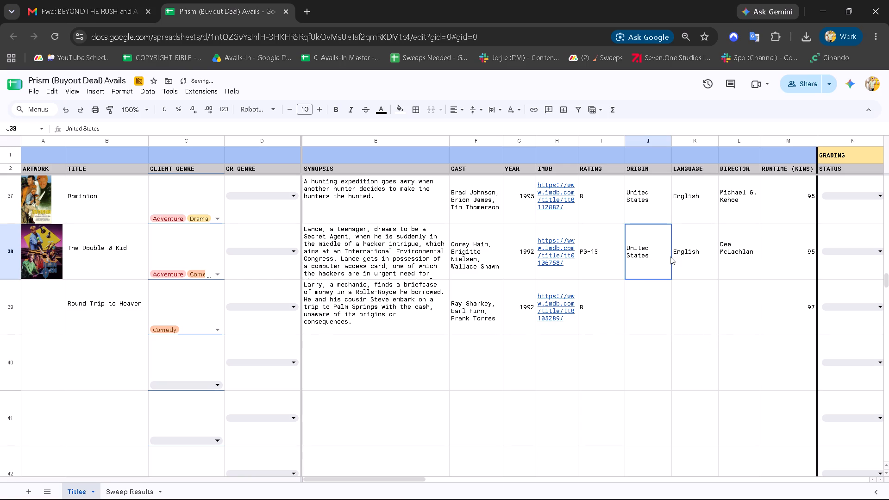
{"action": "left_click_drag", "start_coordinate": [670, 256], "coordinate": [676, 265]}
{"action": "key", "text": "ctrl+c"}
{"action": "key", "text": "ctrl+c"}
{"action": "left_click", "coordinate": [644, 307]}
{"action": "key", "text": "ctrl+v"}
Copy the director Alan Roberts from the film's IMDb page into the director cell of row 39.
{"action": "left_click", "coordinate": [731, 303]}
{"action": "key", "text": "alt+Tab"}
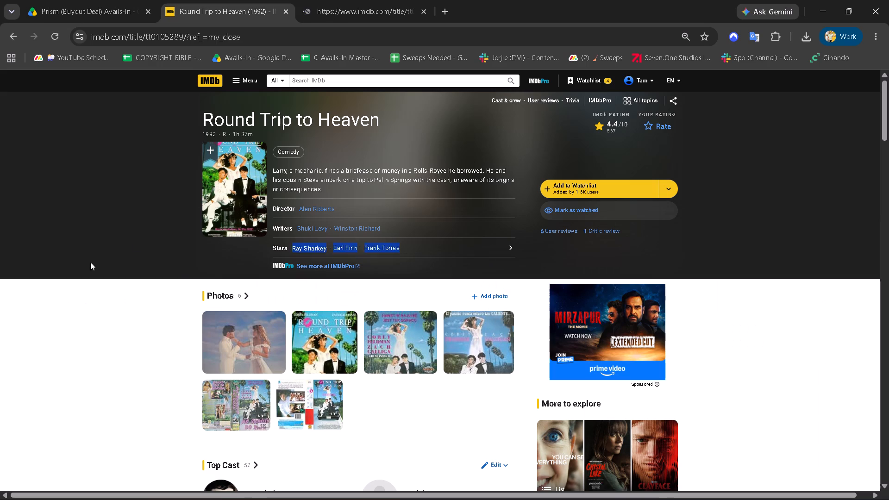
{"action": "left_click", "coordinate": [80, 263]}
{"action": "left_click_drag", "start_coordinate": [369, 204], "coordinate": [298, 212]}
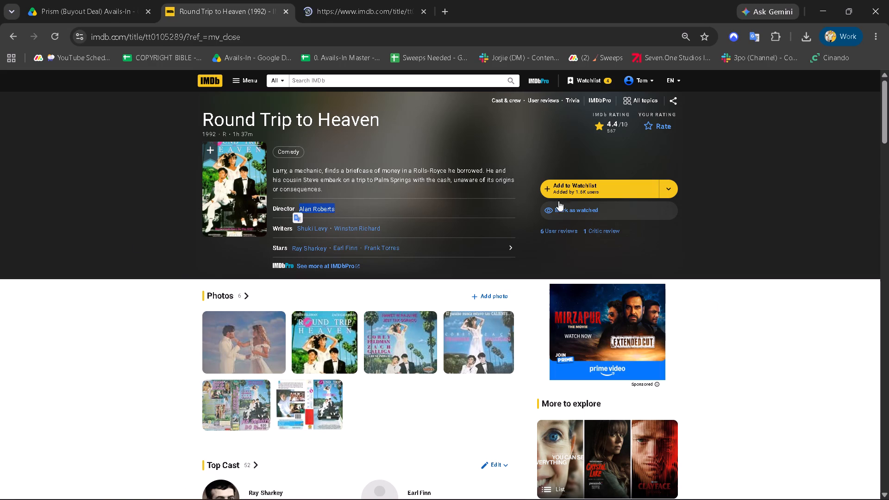
{"action": "key", "text": "ctrl+c"}
{"action": "key", "text": "ctrl+c"}
{"action": "key", "text": "ctrl+c"}
{"action": "left_click", "coordinate": [388, 181], "text": "ctrl"}
{"action": "left_click_drag", "start_coordinate": [886, 104], "coordinate": [888, 356]}
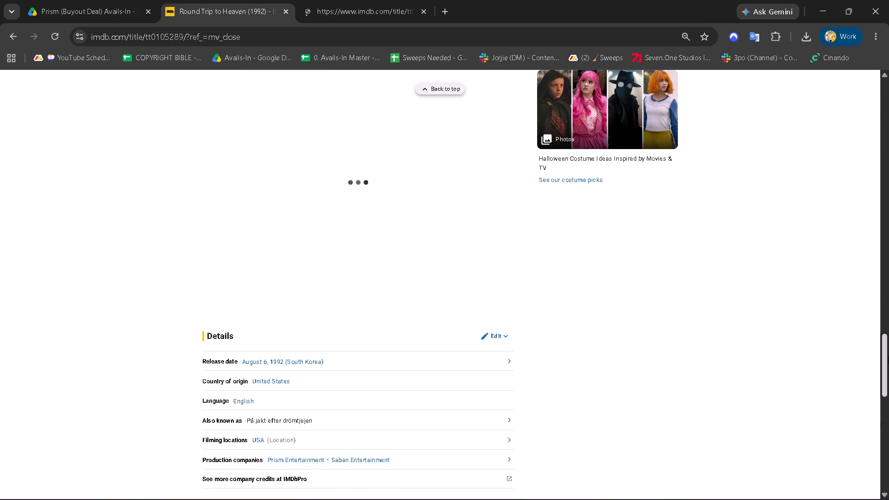
{"action": "left_click_drag", "start_coordinate": [888, 356], "coordinate": [888, 0]}
{"action": "key", "text": "alt+Tab"}
{"action": "double_click", "coordinate": [749, 307]}
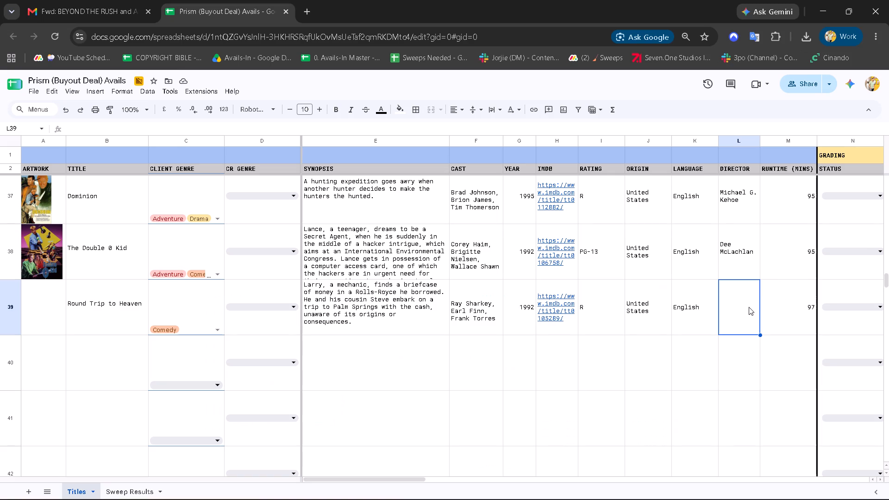
{"action": "key", "text": "ctrl+v"}
{"action": "left_click", "coordinate": [562, 356]}
Save the English Round Trip to Heaven poster from the Google Images results into the barnaby folder.
{"action": "left_click", "coordinate": [80, 315]}
{"action": "left_click", "coordinate": [13, 303]}
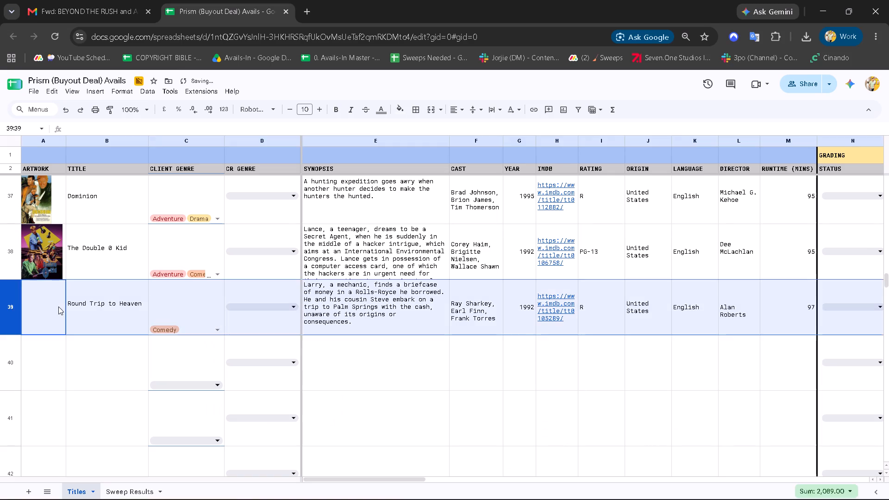
{"action": "left_click", "coordinate": [58, 306]}
{"action": "key", "text": "alt+Tab"}
{"action": "left_click", "coordinate": [320, 0]}
{"action": "right_click", "coordinate": [79, 256]}
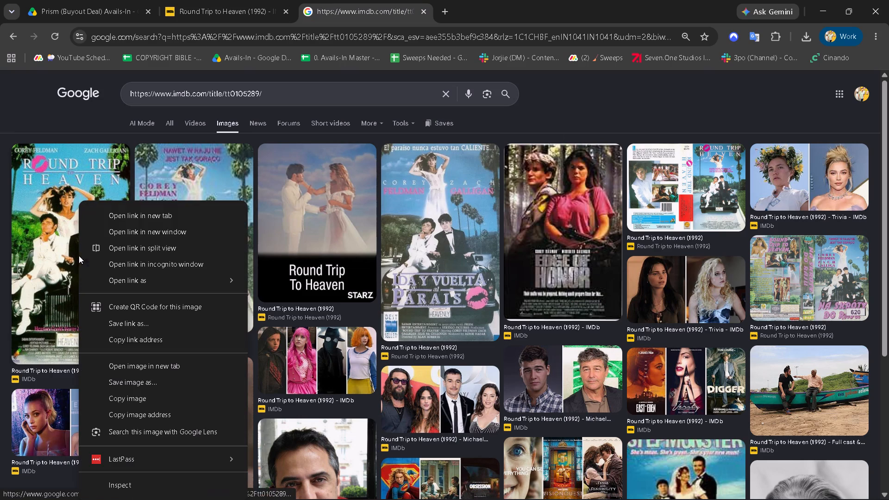
{"action": "left_click", "coordinate": [137, 383]}
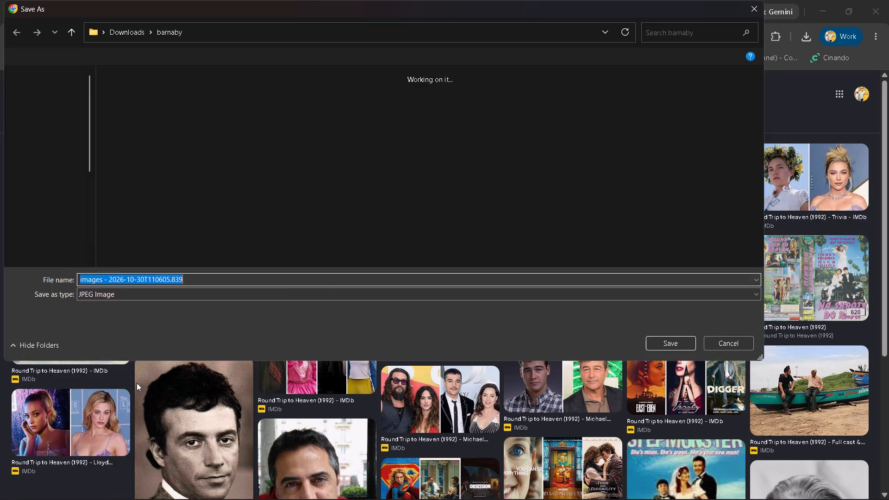
{"action": "key", "text": "Return"}
{"action": "left_click", "coordinate": [247, 0]}
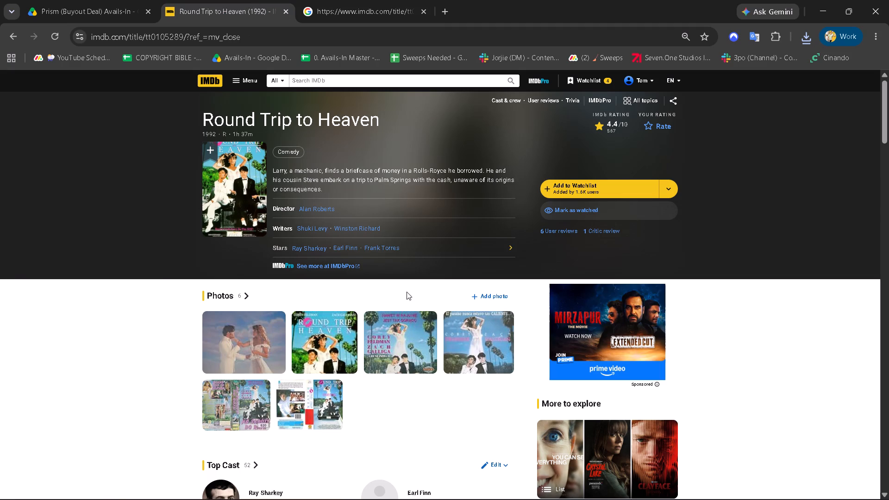
Insert the saved Round Trip to Heaven poster into the artwork cell of row 39 by uploading it from the barnaby folder.
{"action": "key", "text": "alt+Tab"}
{"action": "scroll", "coordinate": [56, 336], "scroll_direction": "down", "scroll_amount": 2}
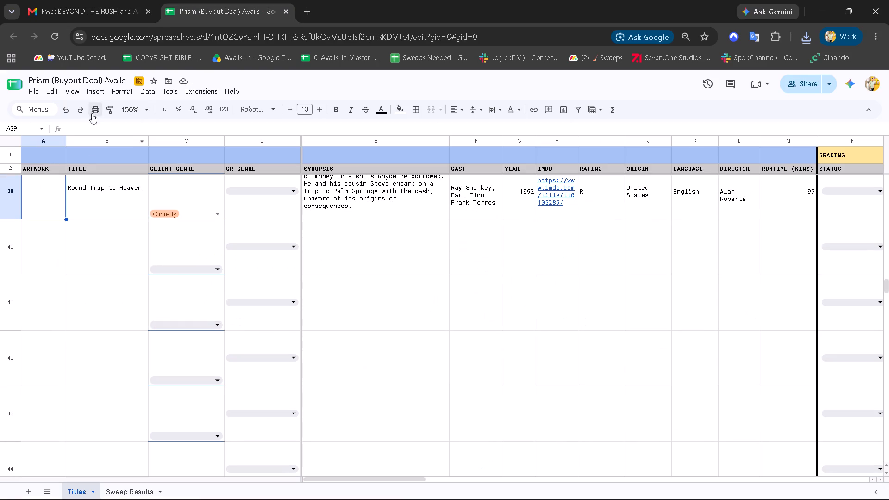
{"action": "left_click", "coordinate": [97, 94]}
{"action": "left_click", "coordinate": [113, 236]}
{"action": "left_click", "coordinate": [273, 244]}
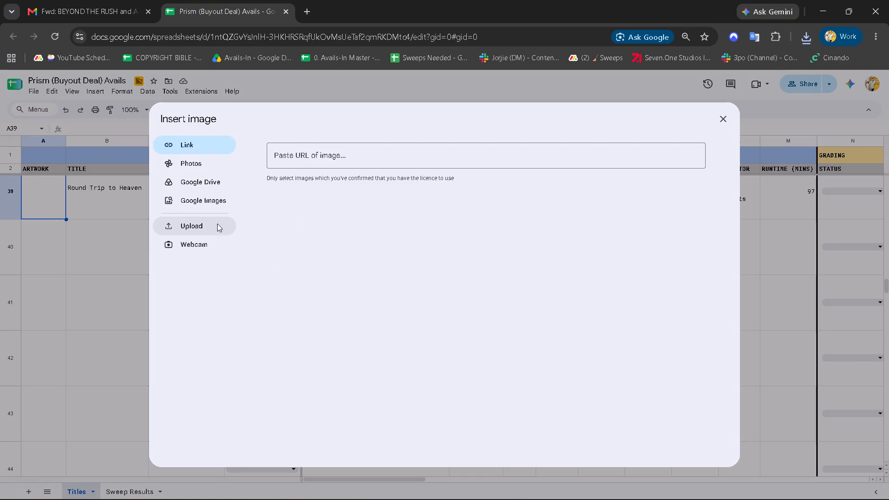
{"action": "left_click", "coordinate": [200, 220]}
{"action": "left_click", "coordinate": [500, 328]}
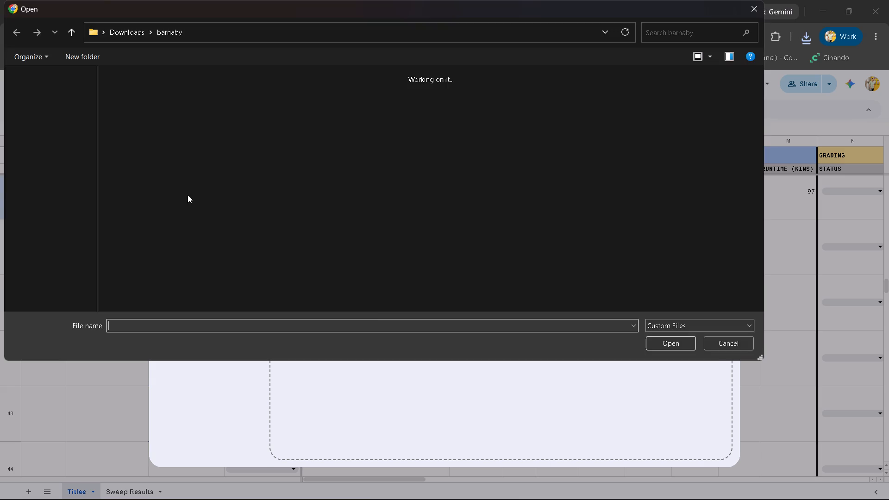
{"action": "left_click", "coordinate": [135, 126]}
{"action": "key", "text": "Return"}
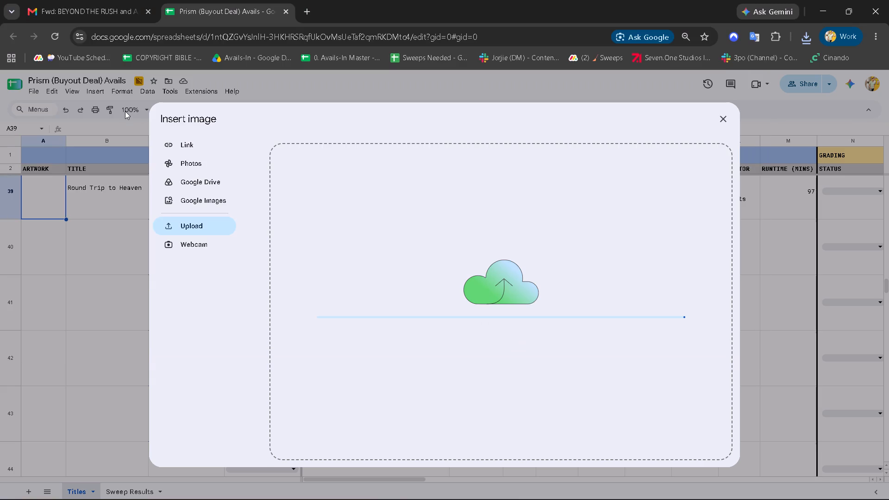
Open the IMDb page for South Beach from the Prism deck and close Round Trip to Heaven's page.
{"action": "key", "text": "alt+Tab"}
{"action": "left_click", "coordinate": [113, 0]}
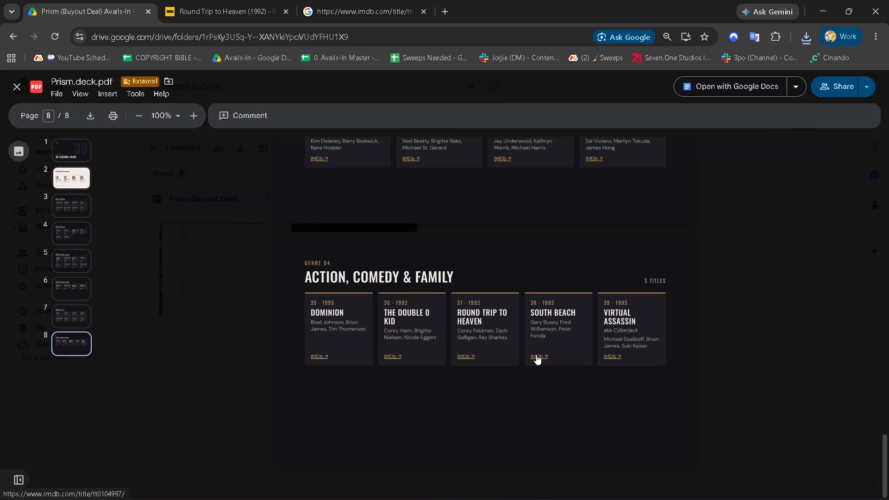
{"action": "left_click", "coordinate": [536, 355]}
{"action": "left_click", "coordinate": [415, 0]}
{"action": "key", "text": "ctrl+w"}
{"action": "left_click", "coordinate": [163, 0]}
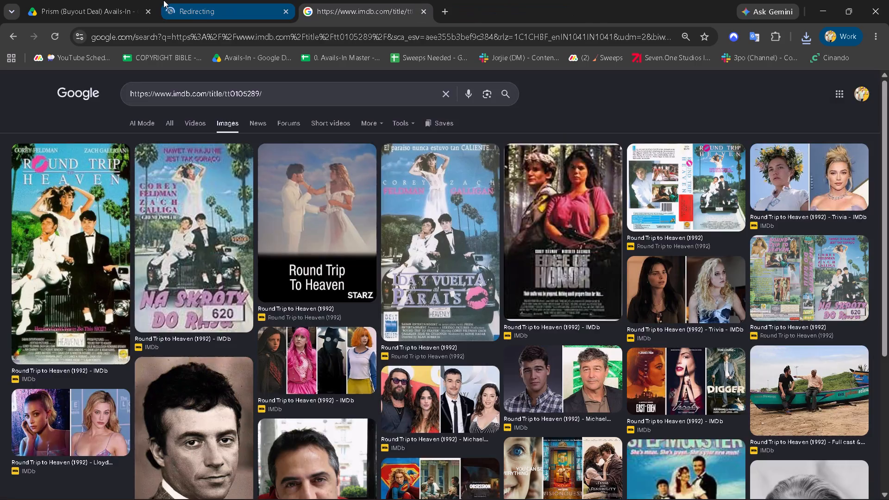
{"action": "left_click", "coordinate": [243, 0]}
{"action": "key", "text": "alt+Tab"}
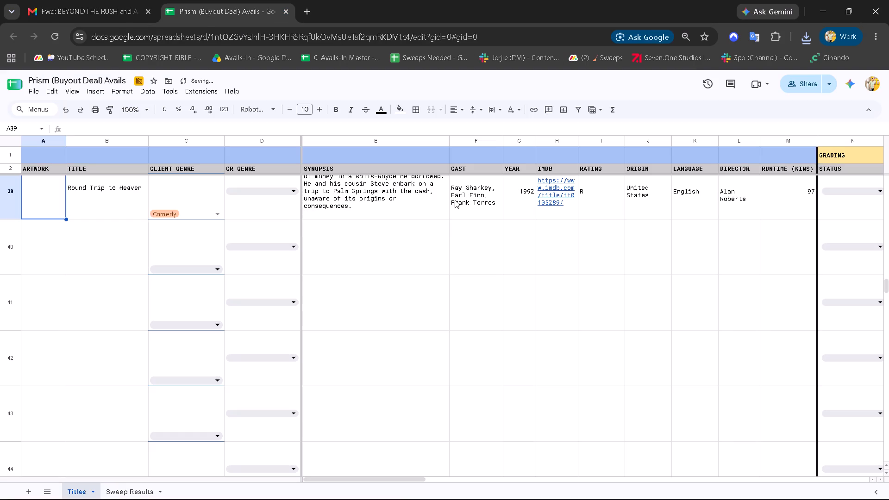
{"action": "scroll", "coordinate": [397, 299], "scroll_direction": "up", "scroll_amount": 1}
{"action": "left_click", "coordinate": [552, 295]}
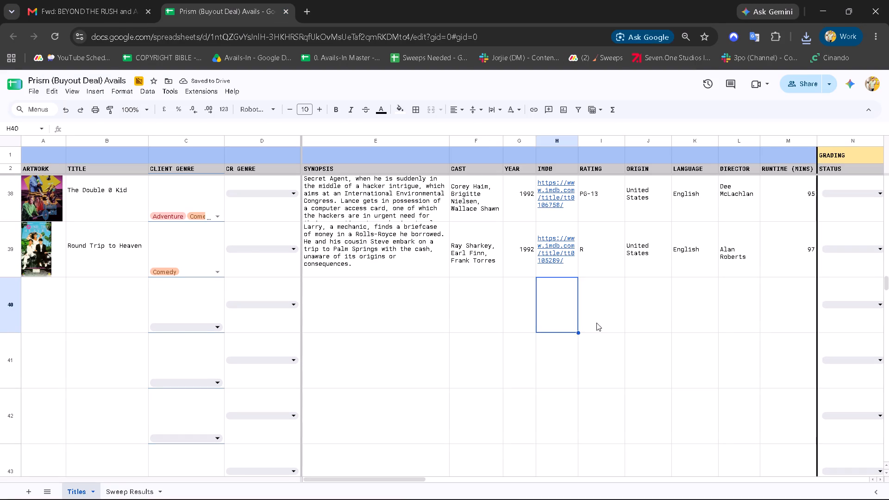
{"action": "key", "text": "alt+Tab"}
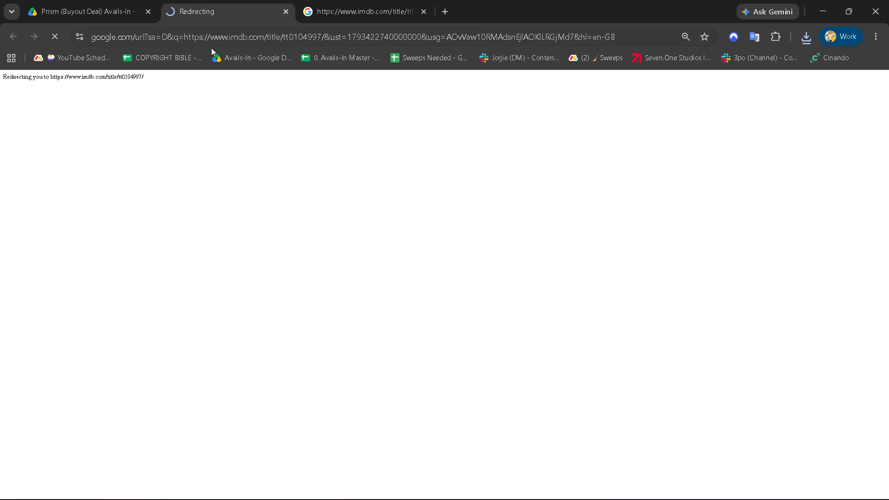
{"action": "left_click", "coordinate": [362, 0]}
{"action": "left_click", "coordinate": [240, 0]}
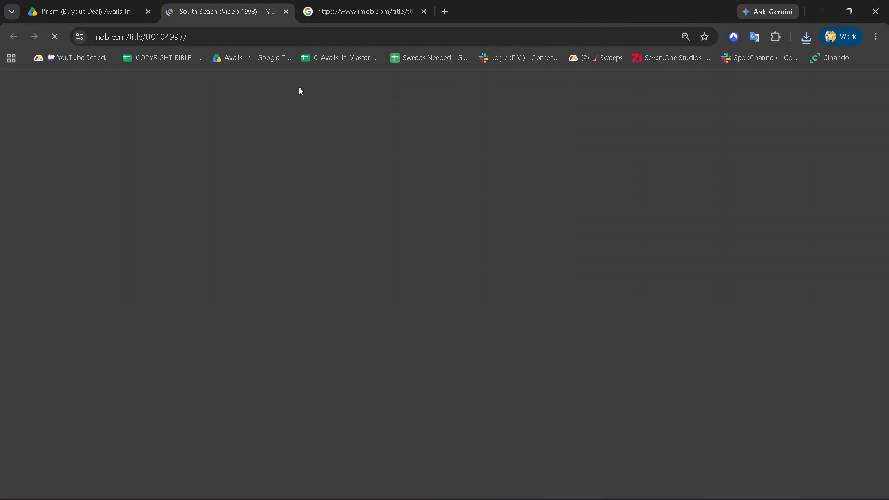
{"action": "left_click", "coordinate": [211, 32]}
{"action": "key", "text": "ctrl+c"}
{"action": "key", "text": "ctrl+c"}
{"action": "key", "text": "ctrl+c"}
{"action": "left_click", "coordinate": [77, 265]}
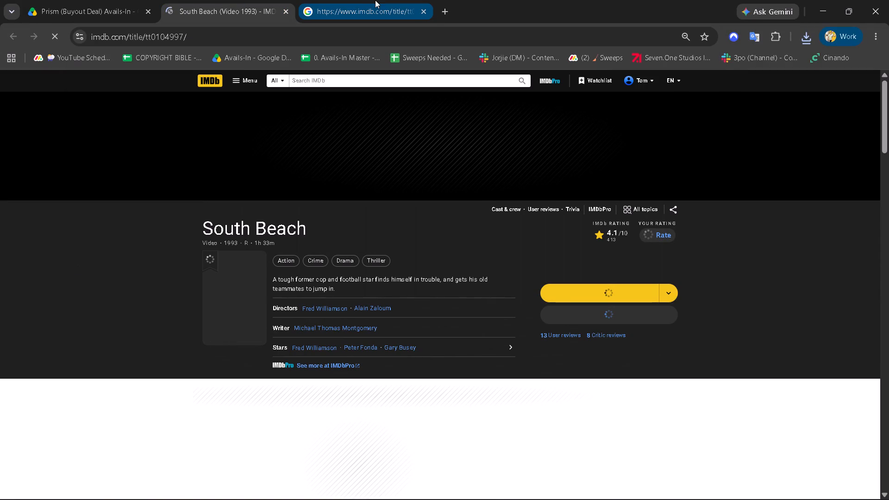
{"action": "left_click", "coordinate": [379, 0]}
{"action": "triple_click", "coordinate": [320, 95]}
{"action": "key", "text": "ctrl+v"}
{"action": "key", "text": "Return"}
Paste South Beach's IMDb link into the IMDb cell of row 40.
{"action": "key", "text": "alt+Tab"}
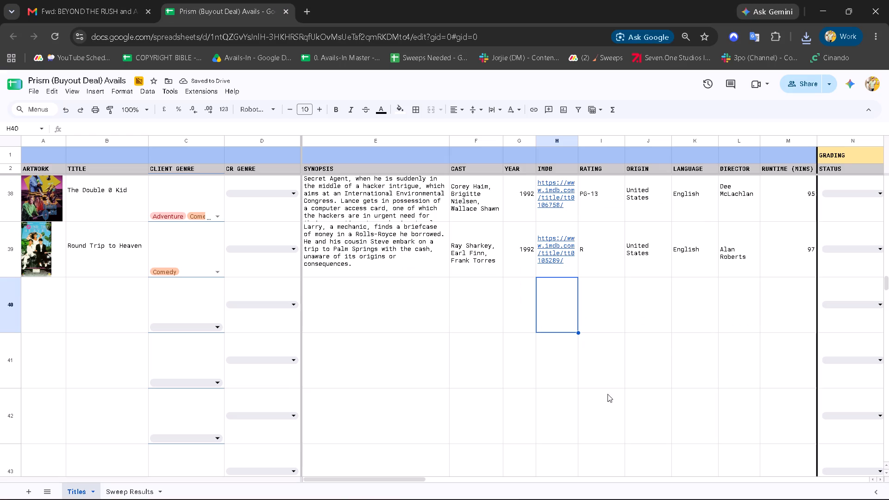
{"action": "left_click", "coordinate": [557, 294]}
{"action": "key", "text": "ctrl+v"}
{"action": "left_click", "coordinate": [422, 306]}
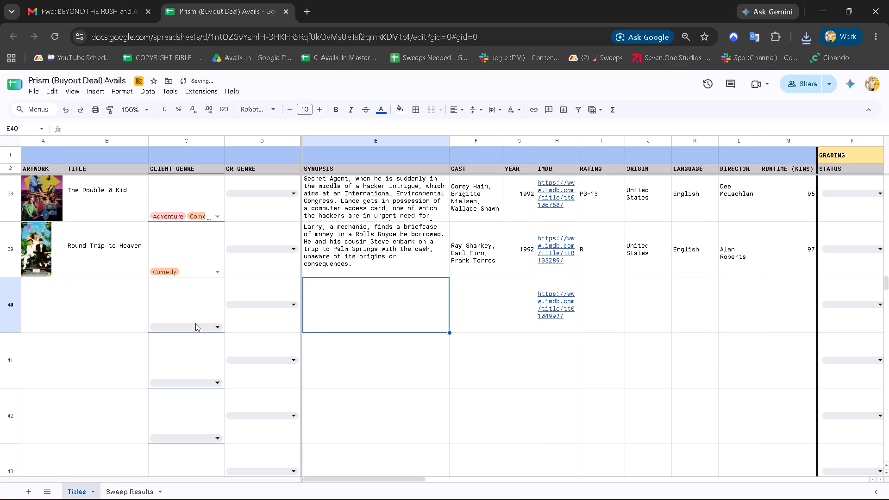
Copy the title South Beach from the film's IMDb page into the title cell of row 40.
{"action": "left_click", "coordinate": [74, 307]}
{"action": "key", "text": "alt+Tab"}
{"action": "left_click", "coordinate": [157, 0]}
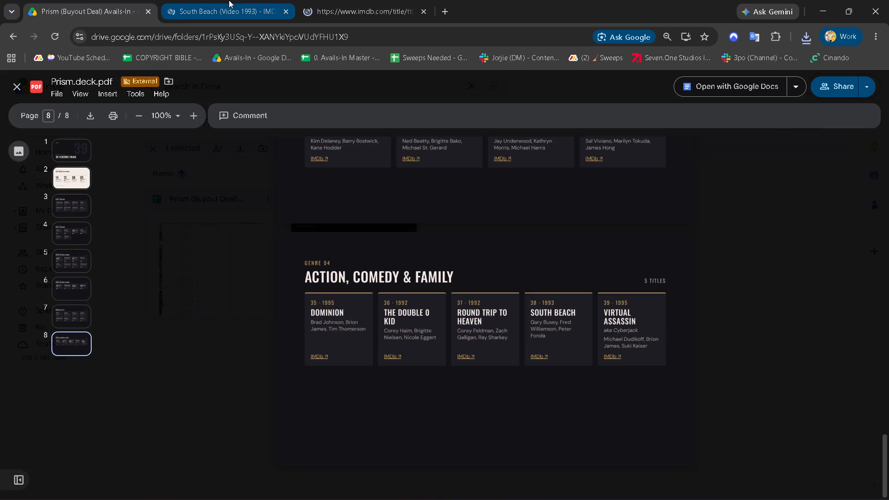
{"action": "left_click", "coordinate": [229, 0]}
{"action": "left_click", "coordinate": [227, 223]}
{"action": "left_click_drag", "start_coordinate": [227, 223], "coordinate": [298, 224]}
{"action": "key", "text": "ctrl+c"}
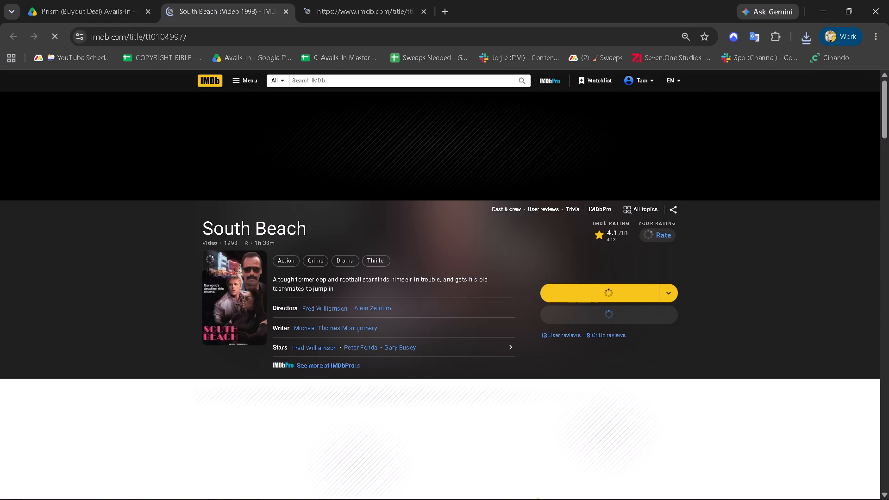
{"action": "key", "text": "ctrl+c"}
{"action": "key", "text": "ctrl+c"}
{"action": "key", "text": "ctrl+c"}
{"action": "key", "text": "ctrl+c"}
{"action": "key", "text": "ctrl+c"}
{"action": "key", "text": "ctrl+c"}
{"action": "left_click", "coordinate": [16, 272]}
{"action": "key", "text": "alt+Tab"}
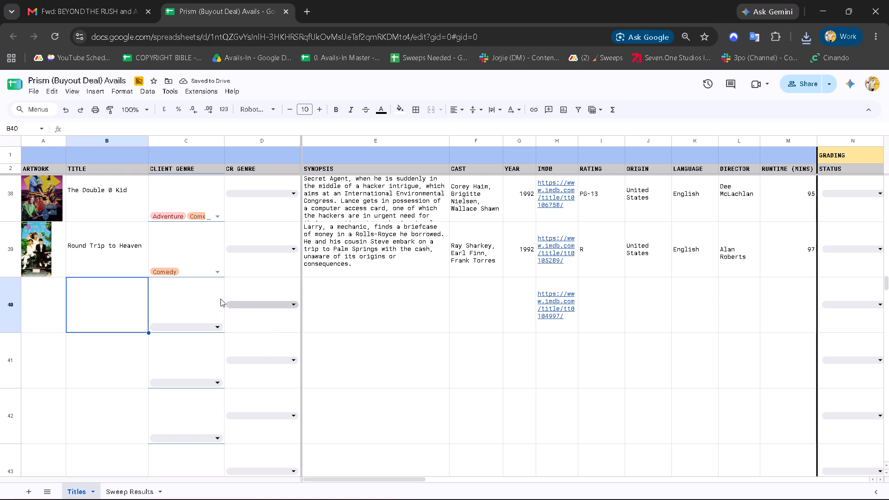
{"action": "double_click", "coordinate": [113, 305]}
{"action": "key", "text": "ctrl+v"}
{"action": "left_click", "coordinate": [454, 316]}
Enter 1993 as the year in row 40.
{"action": "left_click", "coordinate": [531, 310]}
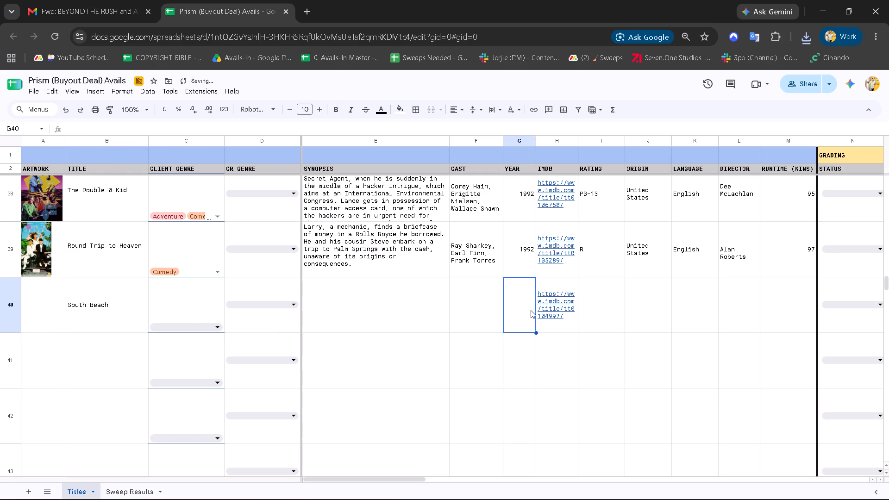
{"action": "type", "text": "1993"}
{"action": "key", "text": "Return"}
Copy the synopsis from South Beach's IMDb page into the synopsis cell of row 40.
{"action": "key", "text": "alt+Tab"}
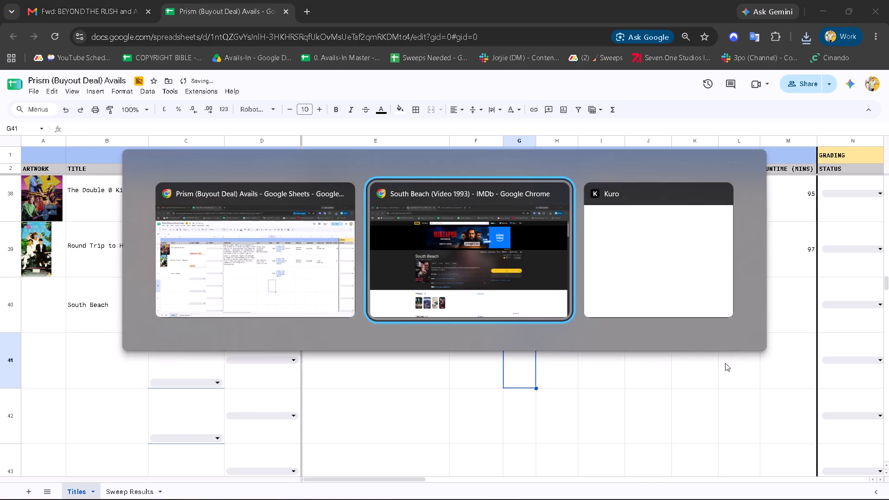
{"action": "left_click", "coordinate": [35, 380]}
{"action": "triple_click", "coordinate": [320, 275]}
{"action": "left_click", "coordinate": [320, 275]}
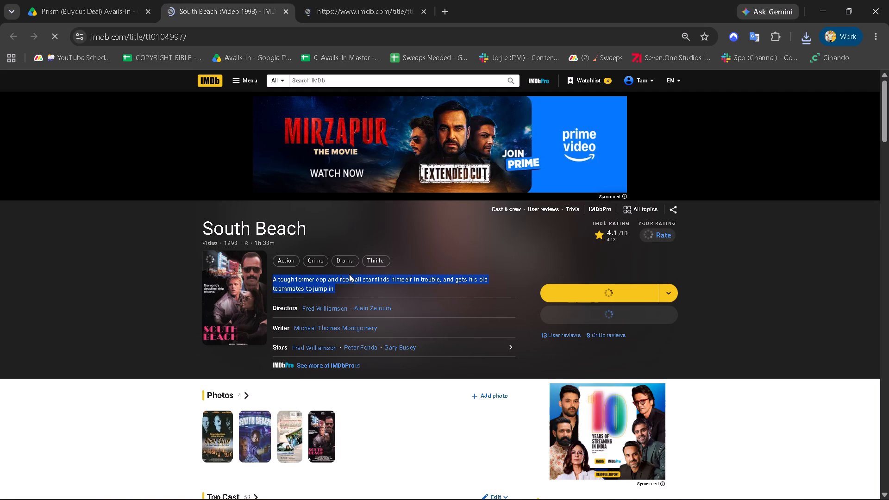
{"action": "key", "text": "ctrl+c"}
{"action": "key", "text": "ctrl+c"}
{"action": "key", "text": "ctrl+c"}
{"action": "key", "text": "ctrl+c"}
{"action": "left_click", "coordinate": [104, 272]}
{"action": "key", "text": "alt+Tab"}
{"action": "double_click", "coordinate": [345, 330]}
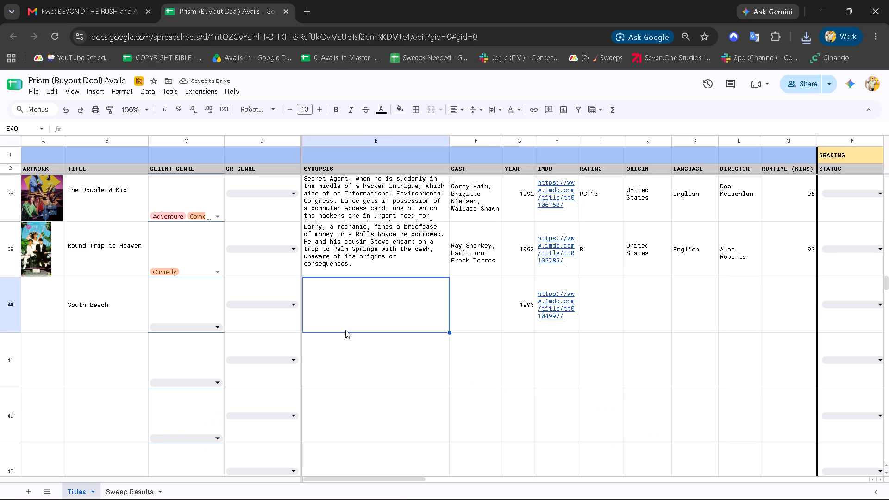
{"action": "key", "text": "ctrl+v"}
Set the client genre of row 40 to Action, Crime and Drama, following the genres on the film's IMDb page.
{"action": "left_click", "coordinate": [187, 303]}
{"action": "key", "text": "alt+Tab"}
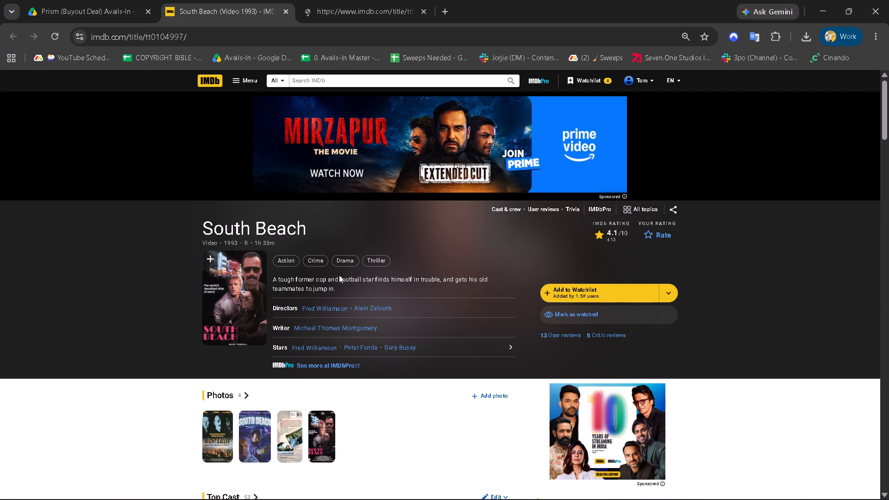
{"action": "key", "text": "alt+Tab"}
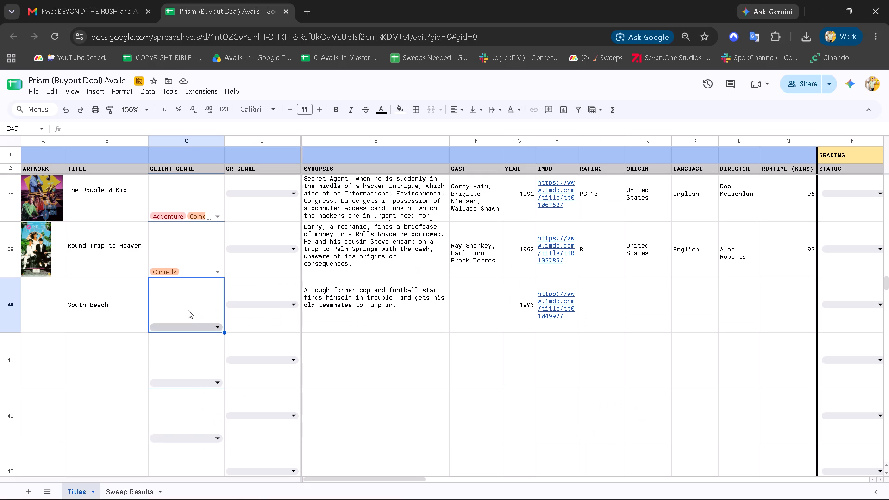
{"action": "type", "text": "ac"}
{"action": "left_click", "coordinate": [159, 356]}
{"action": "type", "text": "cr"}
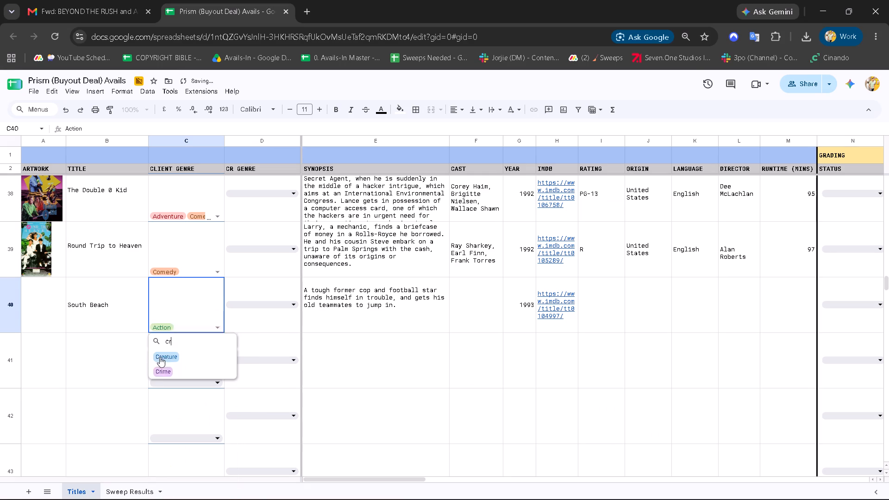
{"action": "left_click", "coordinate": [159, 370]}
{"action": "type", "text": "dr"}
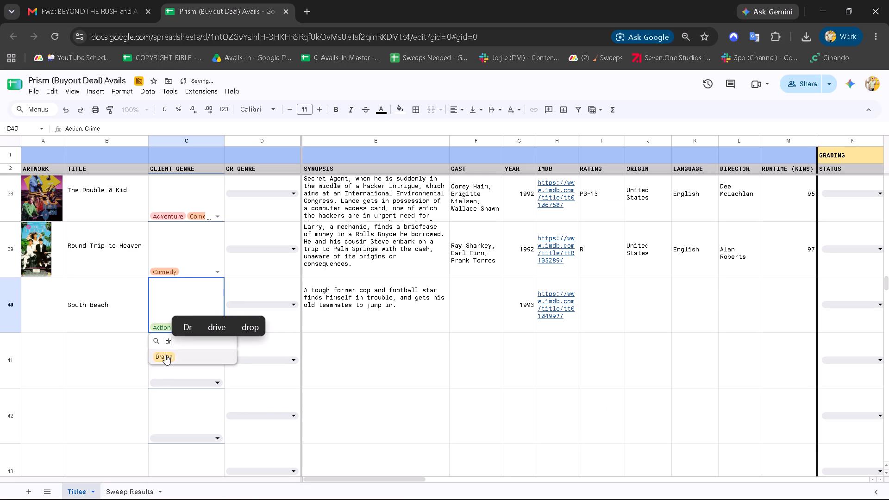
{"action": "left_click", "coordinate": [165, 355]}
{"action": "left_click", "coordinate": [167, 355]}
Copy the stars Fred Williamson, Peter Fonda and Gary Busey from IMDb into row 40's cast cell, separating the names with commas.
{"action": "left_click", "coordinate": [463, 301]}
{"action": "key", "text": "alt+Tab"}
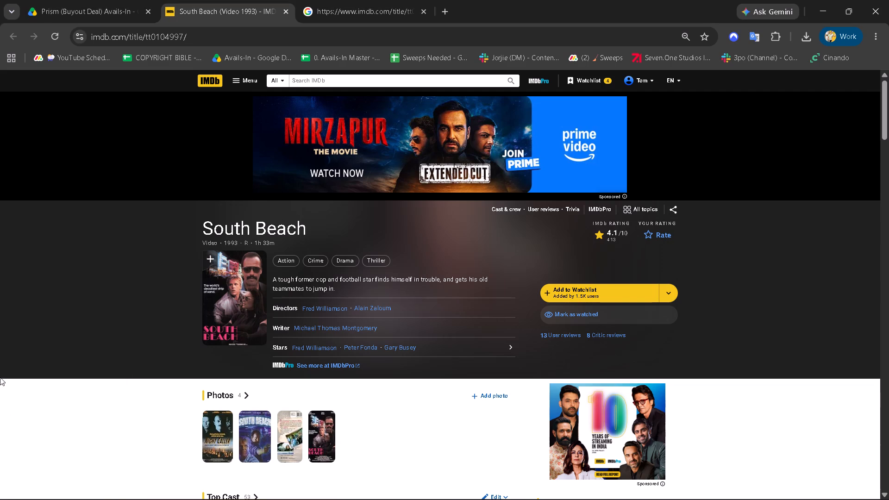
{"action": "left_click", "coordinate": [0, 377]}
{"action": "left_click_drag", "start_coordinate": [518, 346], "coordinate": [284, 345]}
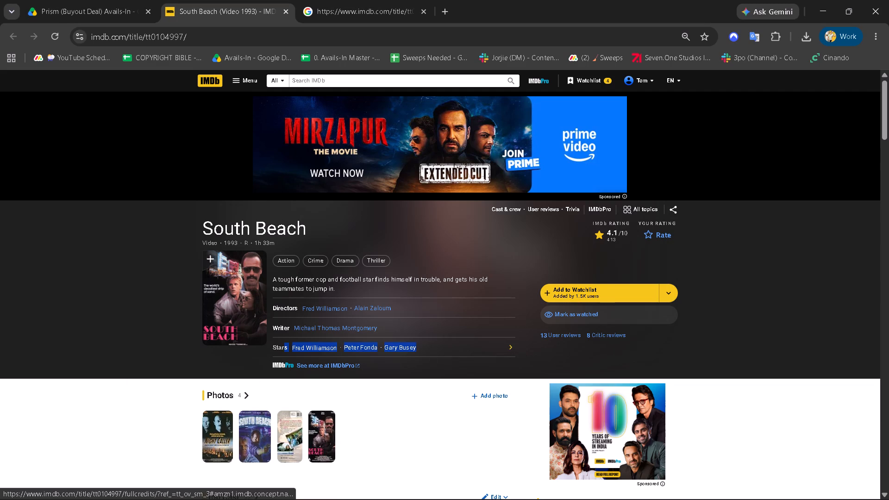
{"action": "left_click_drag", "start_coordinate": [284, 345], "coordinate": [289, 350]}
{"action": "key", "text": "ctrl+c"}
{"action": "key", "text": "ctrl+c"}
{"action": "key", "text": "ctrl+c"}
{"action": "key", "text": "alt+Tab"}
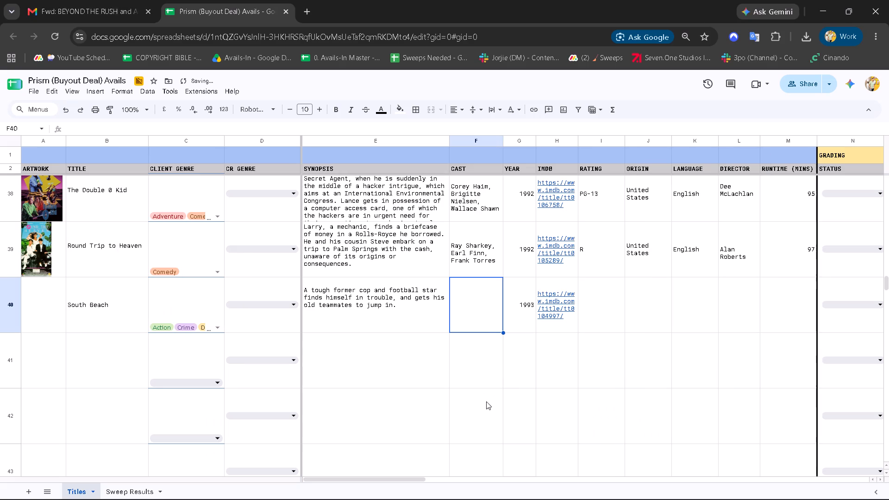
{"action": "double_click", "coordinate": [489, 300]}
{"action": "key", "text": "ctrl+v"}
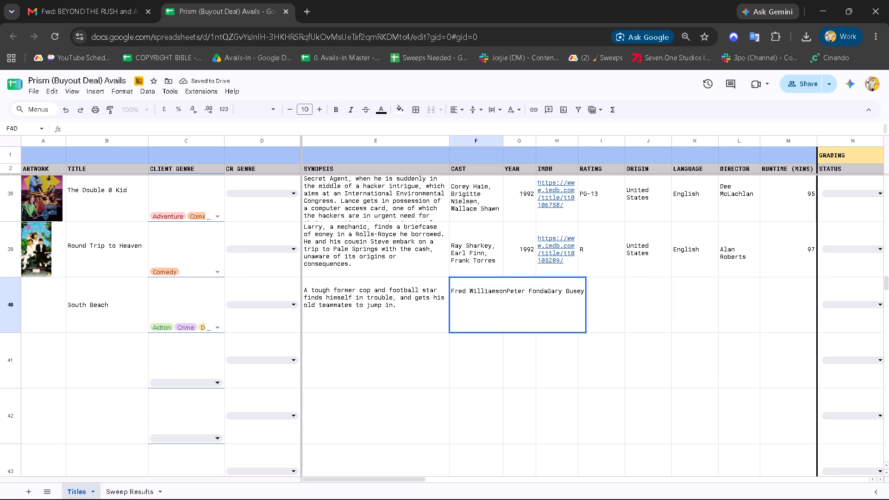
{"action": "left_click", "coordinate": [508, 291]}
{"action": "key", "text": "comma"}
{"action": "key", "text": "space"}
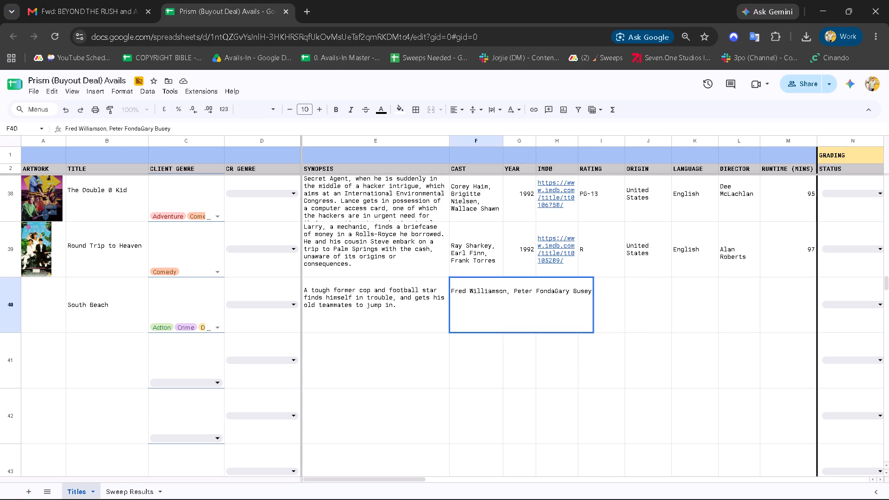
{"action": "left_click", "coordinate": [557, 292]}
{"action": "key", "text": "Left"}
{"action": "key", "text": "comma"}
{"action": "key", "text": "space"}
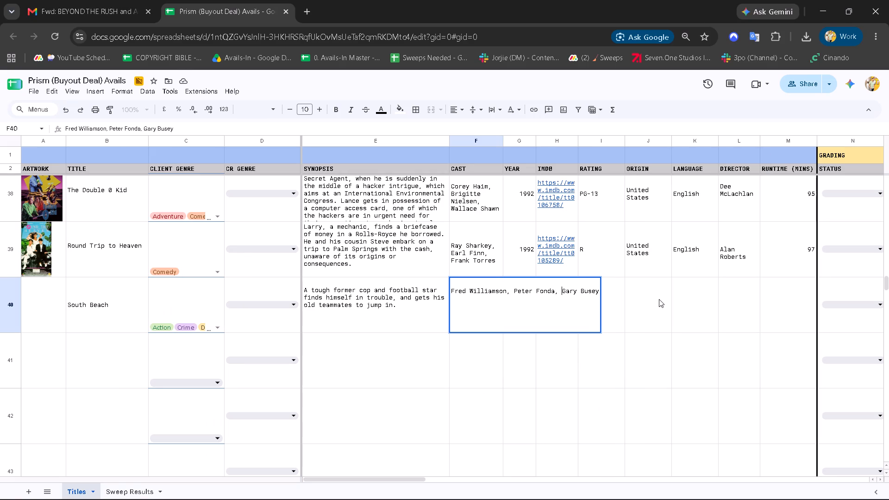
{"action": "left_click", "coordinate": [659, 299]}
Copy the directors Fred Williamson and Alain Zaloum from IMDb into row 40's director cell, separating the names with a comma.
{"action": "left_click", "coordinate": [725, 306]}
{"action": "key", "text": "alt+Tab"}
{"action": "left_click", "coordinate": [106, 302]}
{"action": "left_click_drag", "start_coordinate": [432, 308], "coordinate": [302, 309]}
{"action": "key", "text": "ctrl+c"}
{"action": "key", "text": "ctrl+c"}
{"action": "key", "text": "ctrl+c"}
{"action": "left_click", "coordinate": [322, 282], "text": "ctrl"}
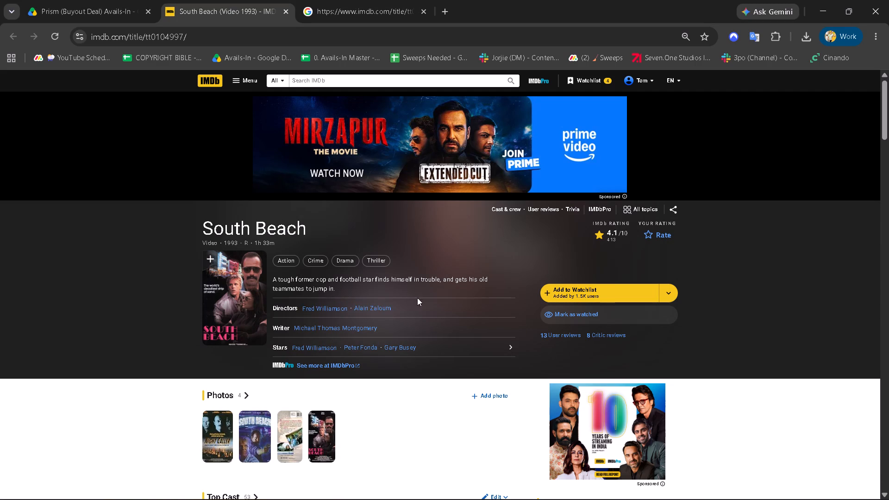
{"action": "key", "text": "alt+Tab"}
{"action": "double_click", "coordinate": [727, 296]}
{"action": "key", "text": "ctrl+v"}
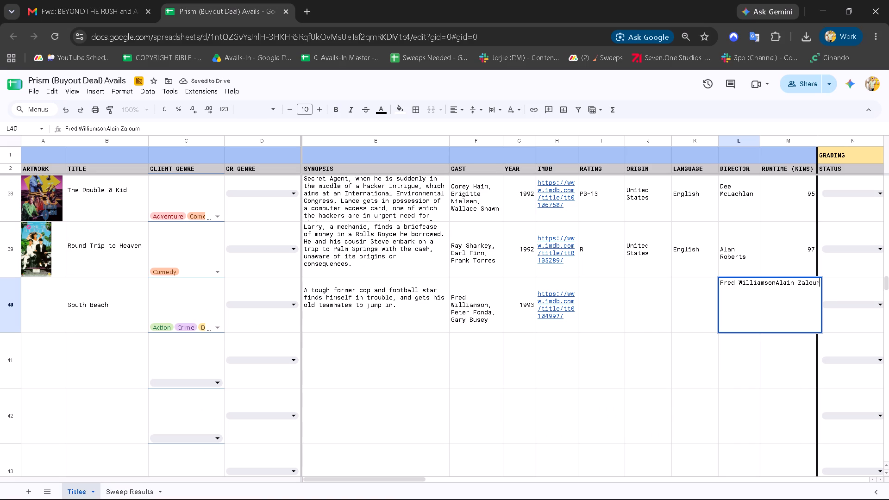
{"action": "left_click", "coordinate": [777, 282]}
{"action": "key", "text": "comma"}
{"action": "key", "text": "space"}
{"action": "left_click", "coordinate": [637, 300]}
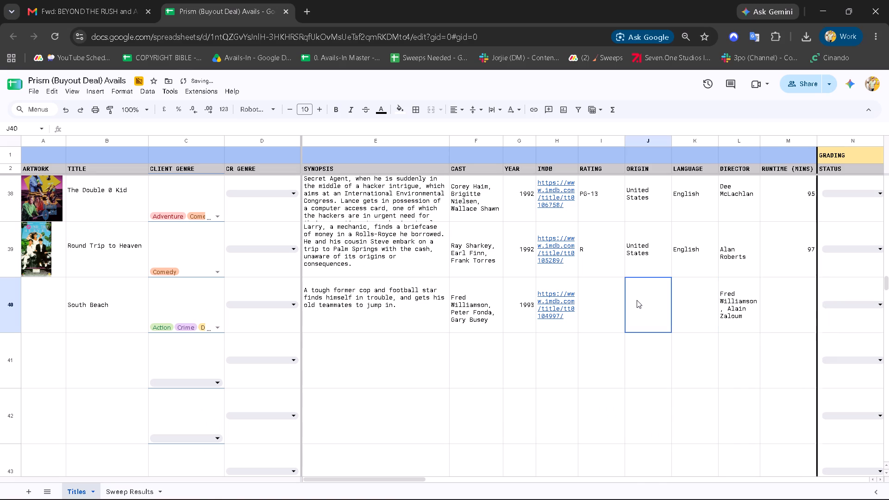
Check the rating on South Beach's IMDb page and enter R in the rating cell of row 40.
{"action": "key", "text": "alt+Tab"}
{"action": "left_click", "coordinate": [13, 263]}
{"action": "key", "text": "alt+Tab"}
{"action": "left_click", "coordinate": [598, 319]}
{"action": "key", "text": "shift+r"}
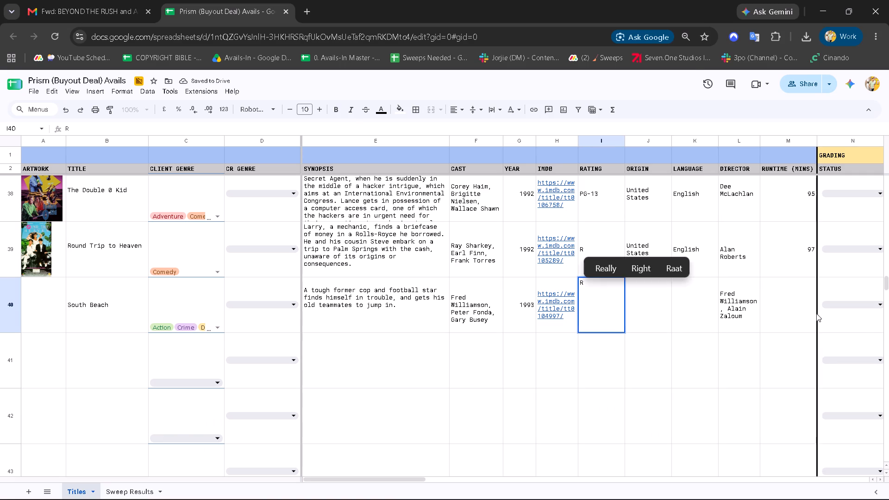
Check the running time on South Beach's IMDb page and enter 93 as row 40's runtime in minutes.
{"action": "left_click", "coordinate": [816, 314]}
{"action": "key", "text": "alt+Tab"}
{"action": "key", "text": "alt+Tab"}
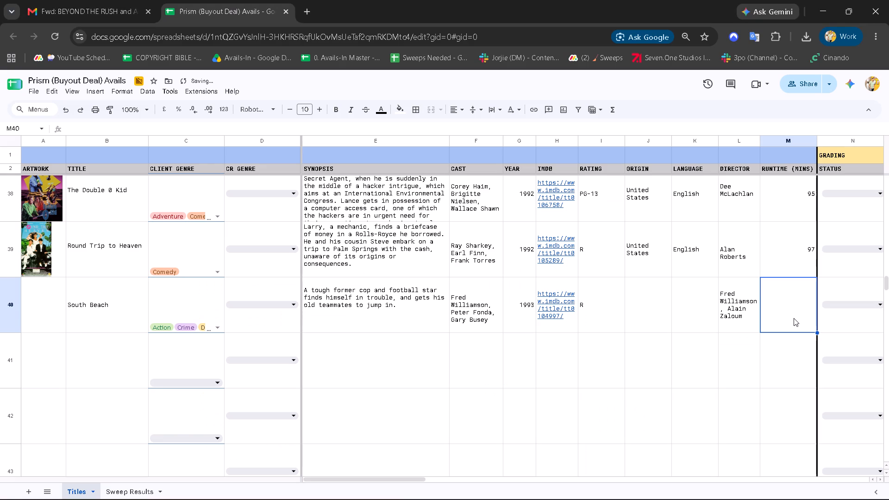
{"action": "type", "text": "93"}
{"action": "key", "text": "Return"}
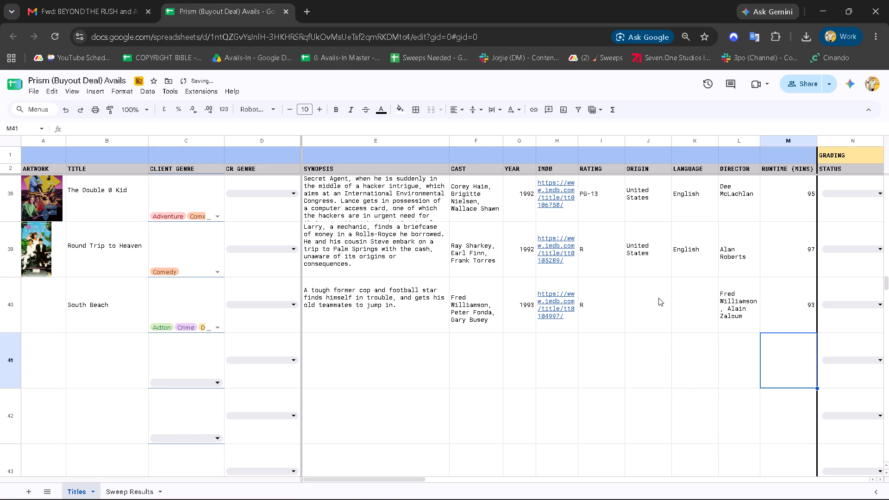
Copy the origin United States and language English from row 39 into row 40, and look through the film's IMDb page details.
{"action": "left_click", "coordinate": [658, 298]}
{"action": "left_click_drag", "start_coordinate": [662, 241], "coordinate": [699, 263]}
{"action": "key", "text": "ctrl+c"}
{"action": "left_click", "coordinate": [651, 309]}
{"action": "key", "text": "ctrl+v"}
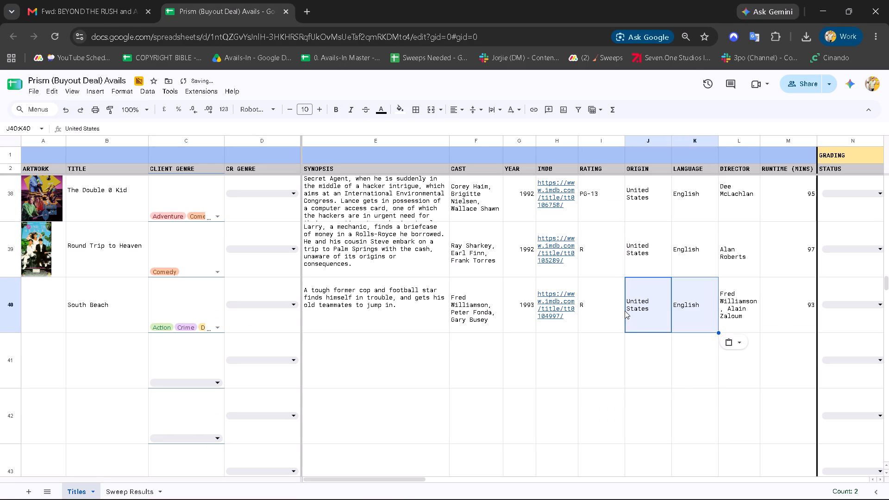
{"action": "left_click", "coordinate": [625, 311]}
{"action": "key", "text": "alt+Tab"}
{"action": "left_click_drag", "start_coordinate": [888, 109], "coordinate": [888, 341]}
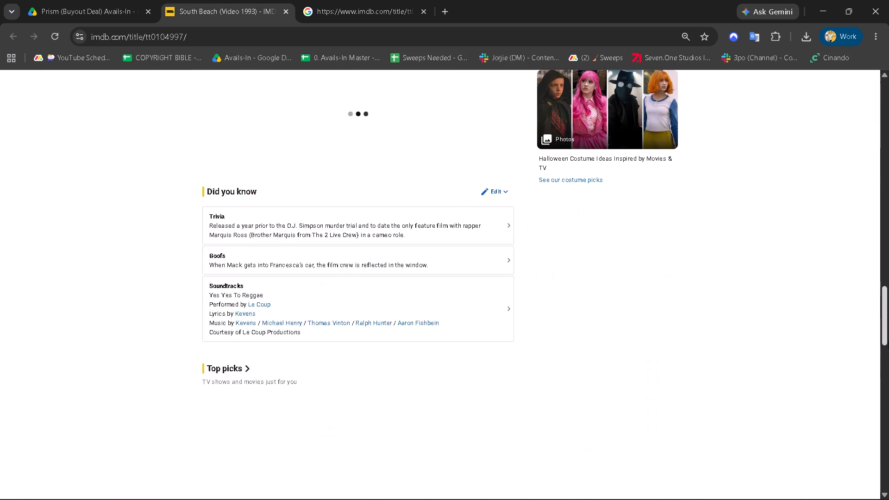
{"action": "left_click_drag", "start_coordinate": [888, 341], "coordinate": [888, 13]}
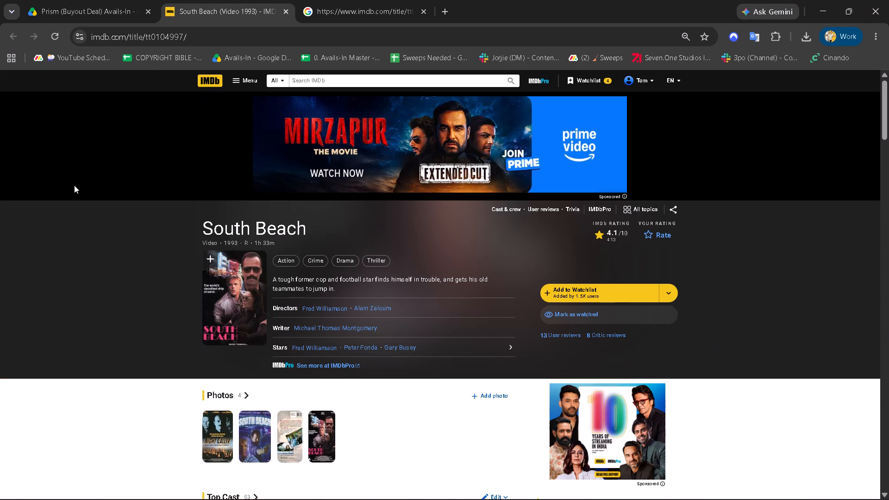
{"action": "left_click", "coordinate": [16, 290]}
Save the South Beach poster from the Google Images results as a new download.
{"action": "left_click", "coordinate": [361, 0]}
{"action": "right_click", "coordinate": [40, 265]}
{"action": "left_click", "coordinate": [78, 383]}
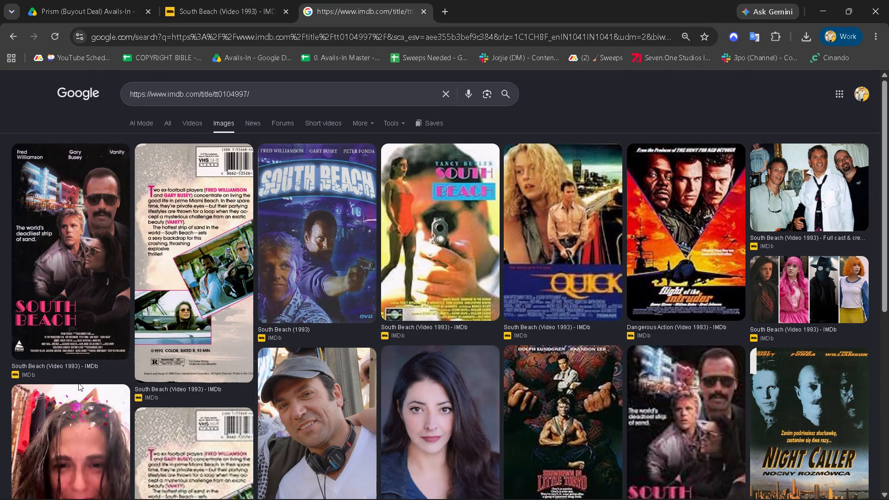
{"action": "key", "text": "Return"}
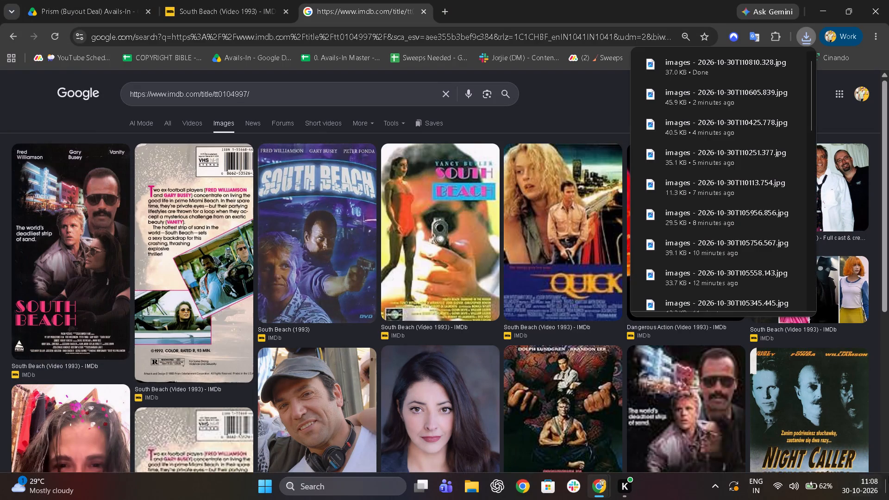
Insert the downloaded South Beach poster, images - 2026-10-30T110810.328, as an in-cell image in row 40's artwork cell.
{"action": "key", "text": "alt+Tab"}
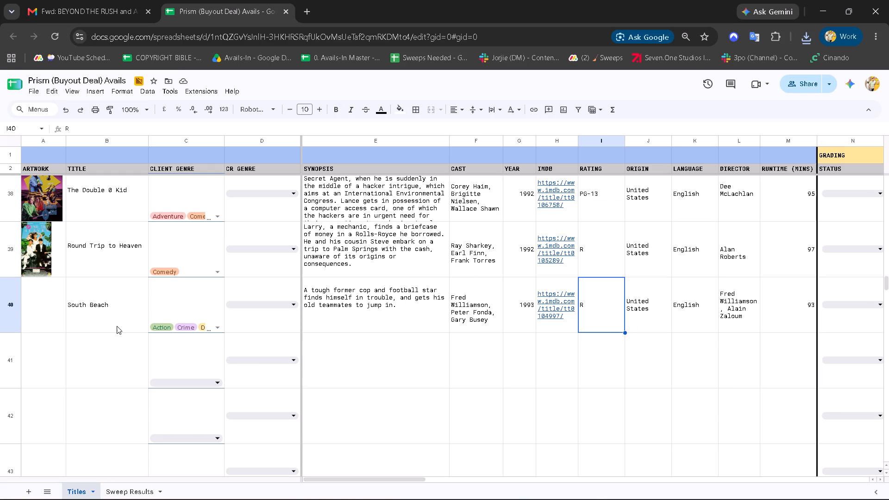
{"action": "left_click", "coordinate": [63, 316]}
{"action": "left_click", "coordinate": [88, 84]}
{"action": "left_click", "coordinate": [95, 95]}
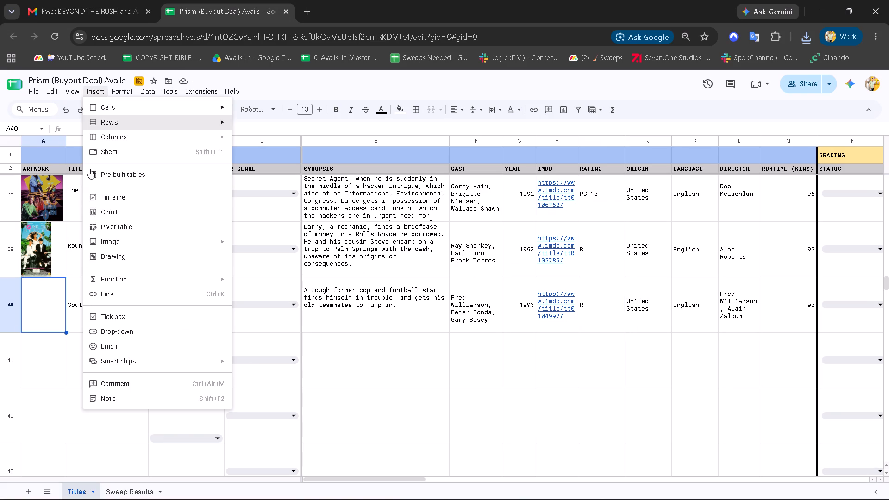
{"action": "left_click", "coordinate": [95, 240]}
{"action": "left_click", "coordinate": [257, 245]}
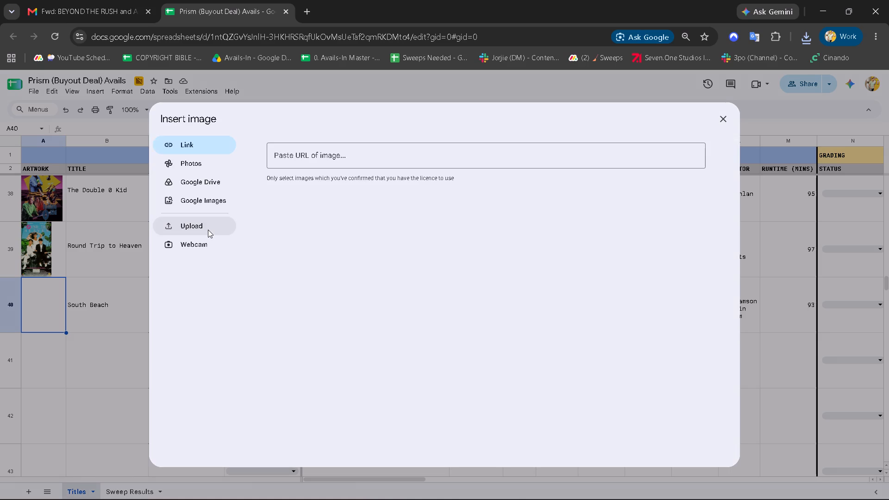
{"action": "left_click", "coordinate": [190, 226]}
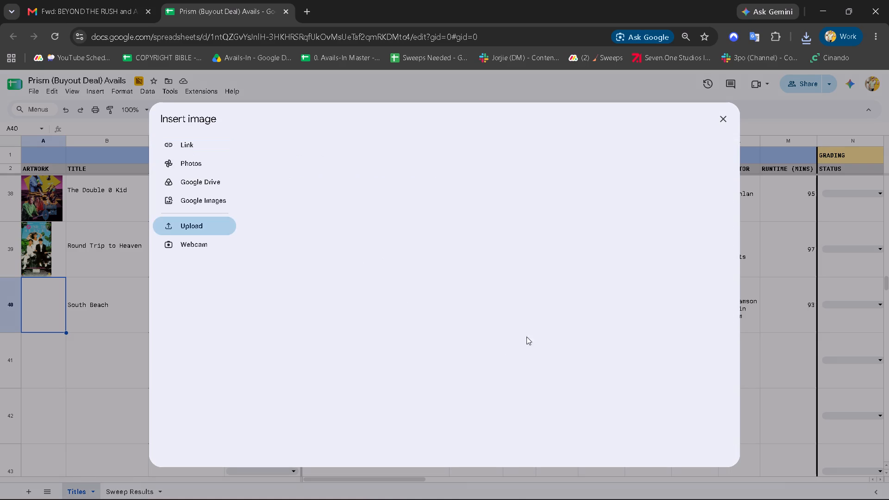
{"action": "left_click", "coordinate": [506, 325]}
{"action": "left_click", "coordinate": [119, 119]}
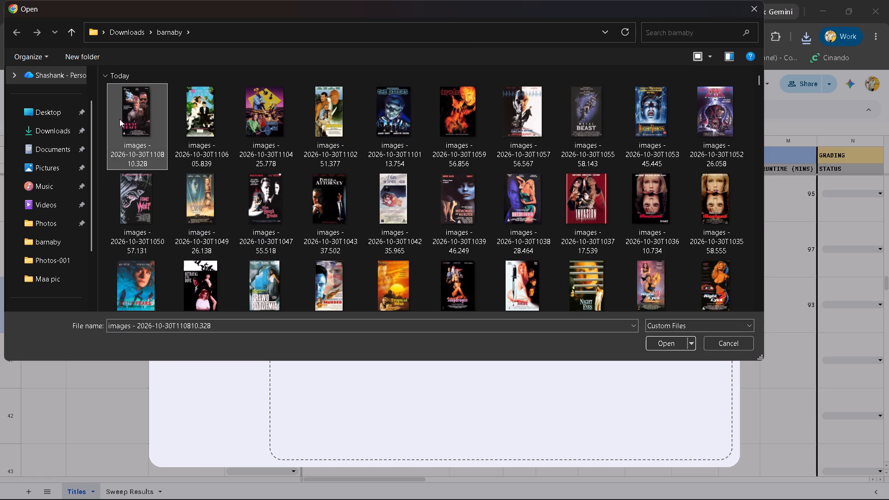
{"action": "key", "text": "Return"}
Open Virtual Assassin's IMDb page from title 39 in the Prism deck and close South Beach's IMDb page.
{"action": "key", "text": "alt+Tab"}
{"action": "left_click", "coordinate": [181, 0]}
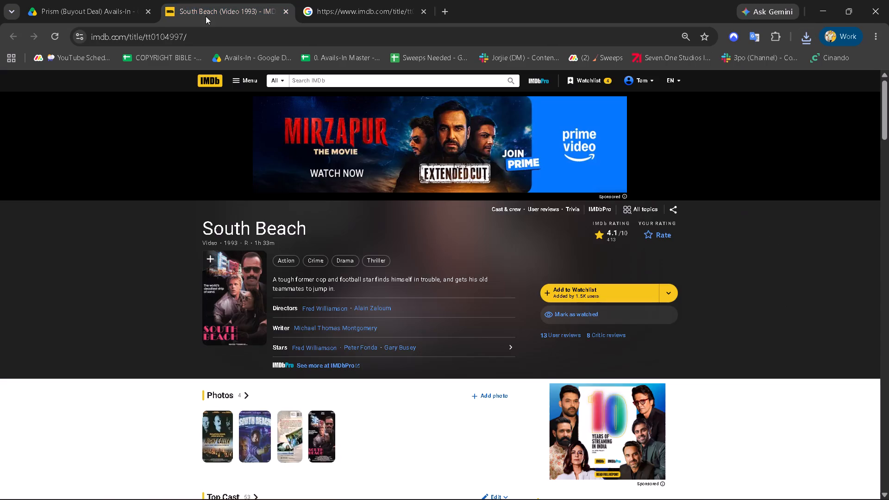
{"action": "left_click", "coordinate": [41, 4]}
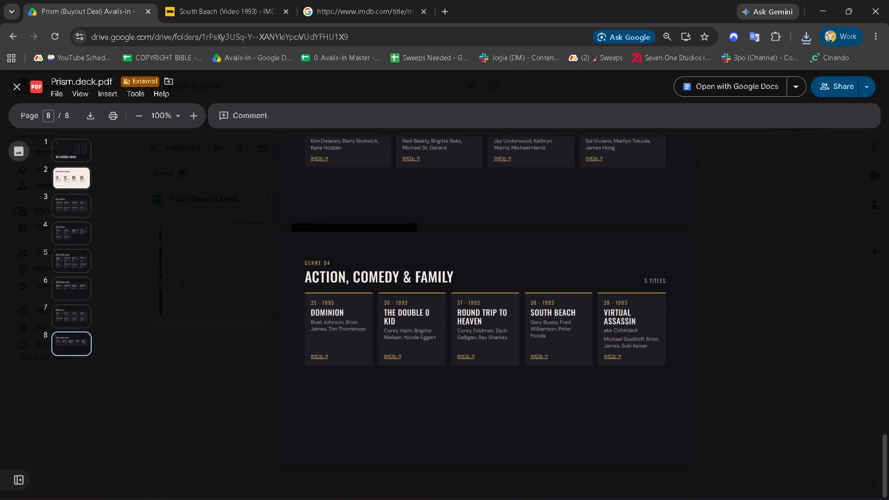
{"action": "left_click", "coordinate": [614, 355]}
{"action": "left_click", "coordinate": [374, 3]}
{"action": "key", "text": "ctrl+w"}
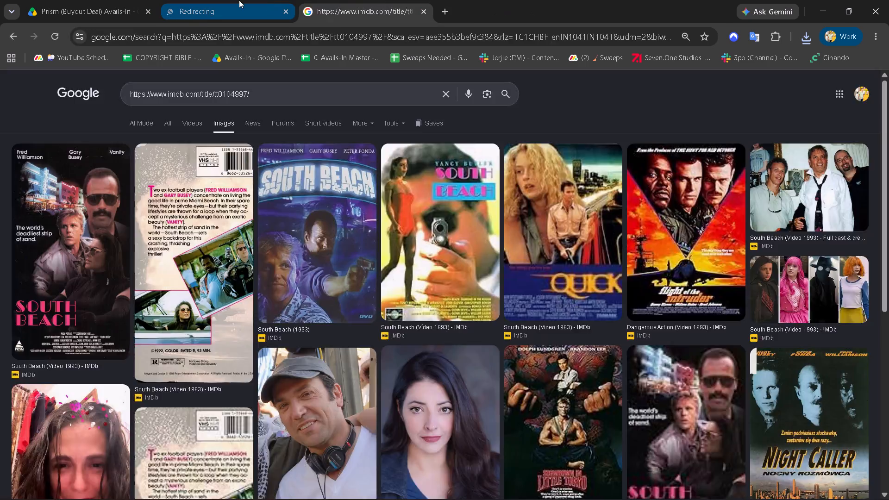
{"action": "left_click", "coordinate": [239, 0]}
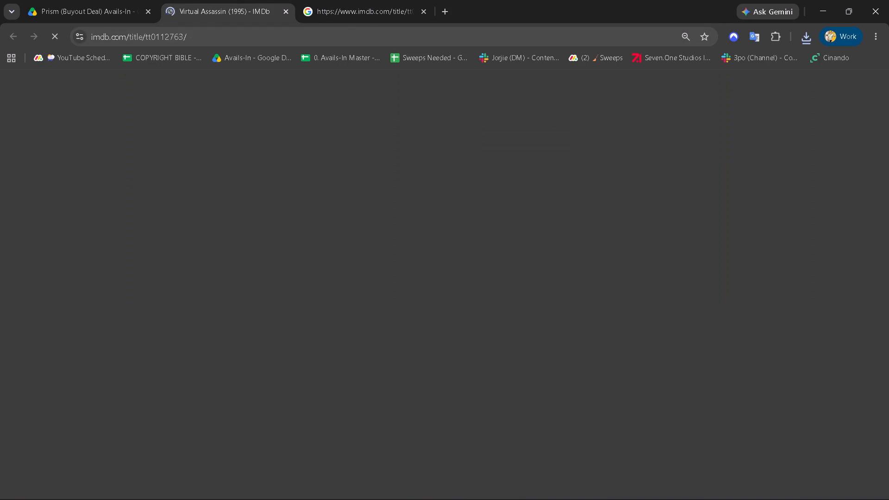
{"action": "left_click", "coordinate": [230, 37]}
{"action": "key", "text": "ctrl+c"}
{"action": "key", "text": "ctrl+c"}
{"action": "key", "text": "ctrl+c"}
{"action": "left_click", "coordinate": [75, 279]}
{"action": "left_click", "coordinate": [374, 0]}
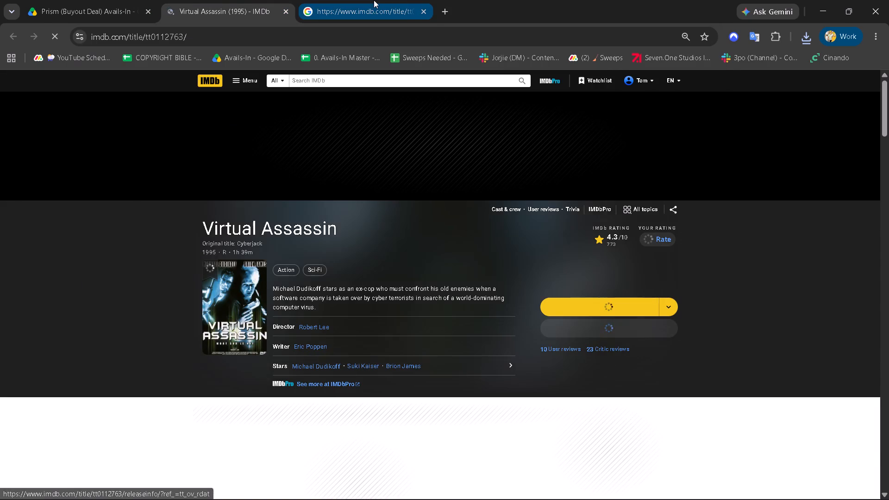
{"action": "triple_click", "coordinate": [300, 87]}
{"action": "left_click", "coordinate": [300, 87]}
{"action": "key", "text": "ctrl+v"}
{"action": "key", "text": "Return"}
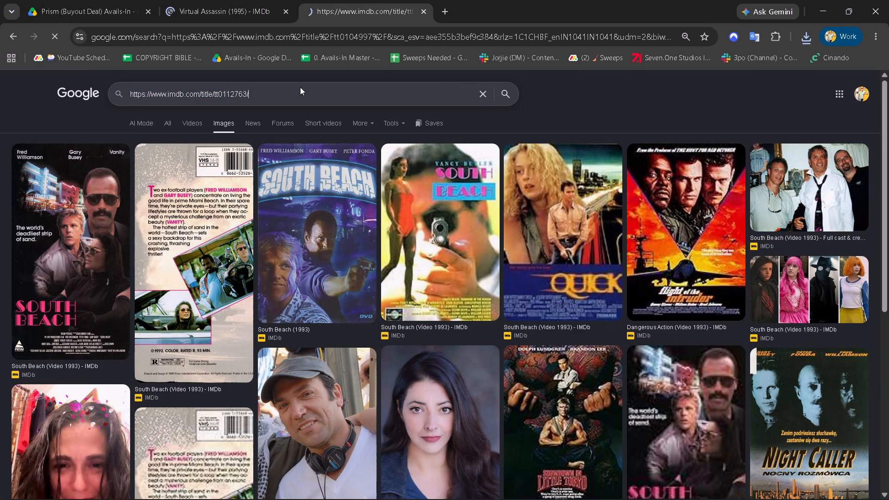
Paste the copied Virtual Assassin link into the IMDb cell of row 41.
{"action": "key", "text": "alt+Tab"}
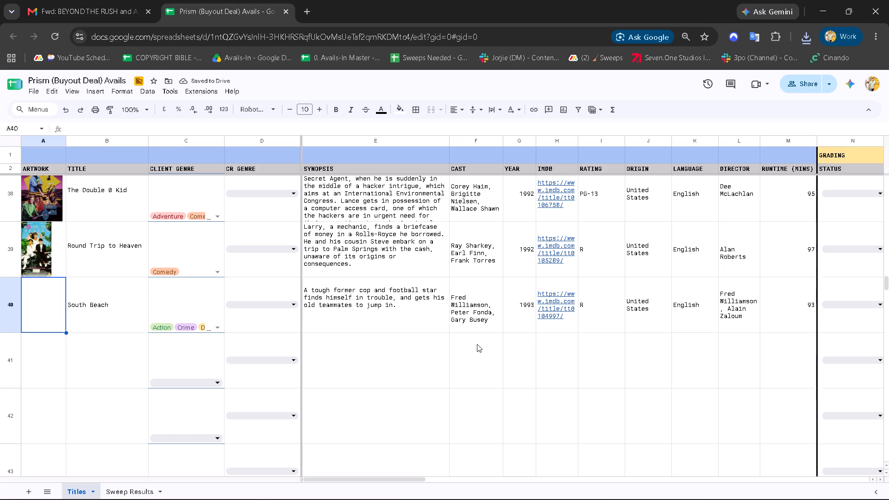
{"action": "left_click", "coordinate": [554, 357]}
{"action": "key", "text": "ctrl+v"}
{"action": "left_click", "coordinate": [410, 360]}
Copy the film title Virtual Assassin from its IMDb page into row 41's title cell.
{"action": "key", "text": "alt+Tab"}
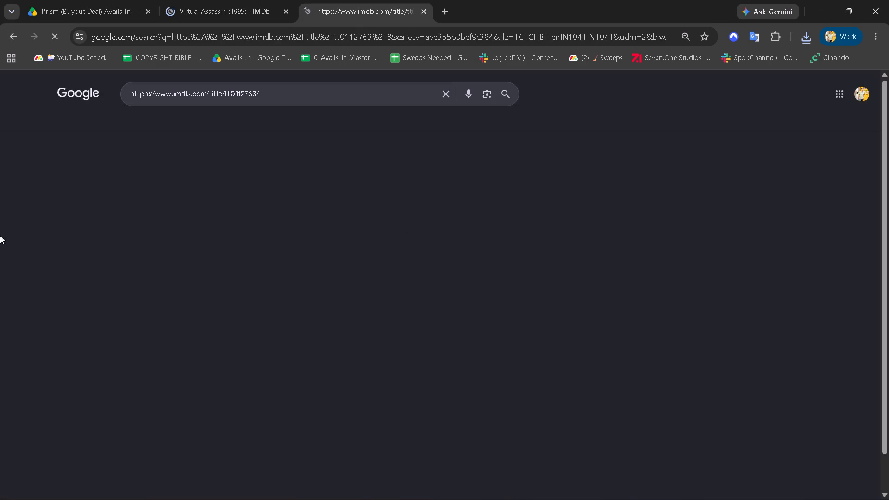
{"action": "left_click", "coordinate": [0, 213]}
{"action": "left_click", "coordinate": [211, 0]}
{"action": "left_click", "coordinate": [218, 225]}
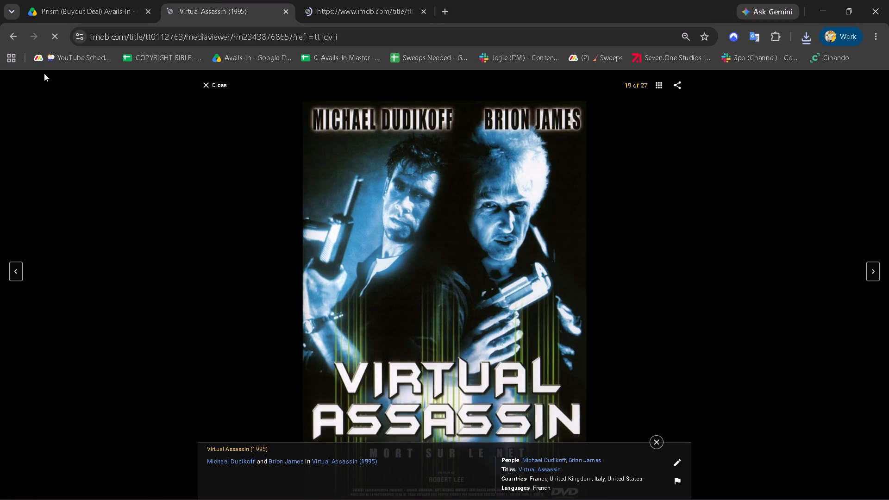
{"action": "left_click", "coordinate": [224, 87]}
{"action": "key", "text": "alt+Tab"}
{"action": "key", "text": "alt+Tab"}
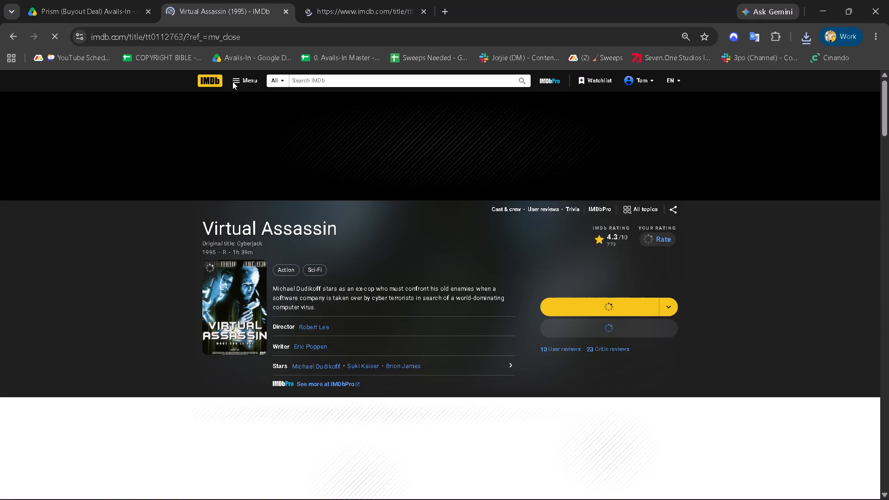
{"action": "left_click", "coordinate": [224, 222]}
{"action": "left_click_drag", "start_coordinate": [224, 222], "coordinate": [300, 225]}
{"action": "key", "text": "ctrl+c"}
{"action": "key", "text": "ctrl+c"}
{"action": "key", "text": "ctrl+c"}
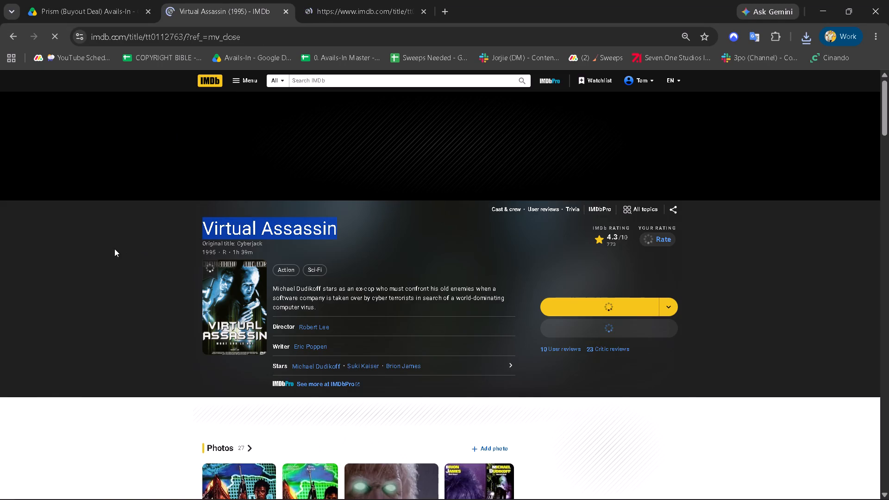
{"action": "left_click", "coordinate": [113, 249]}
{"action": "key", "text": "alt+Tab"}
{"action": "double_click", "coordinate": [102, 356]}
{"action": "key", "text": "ctrl+v"}
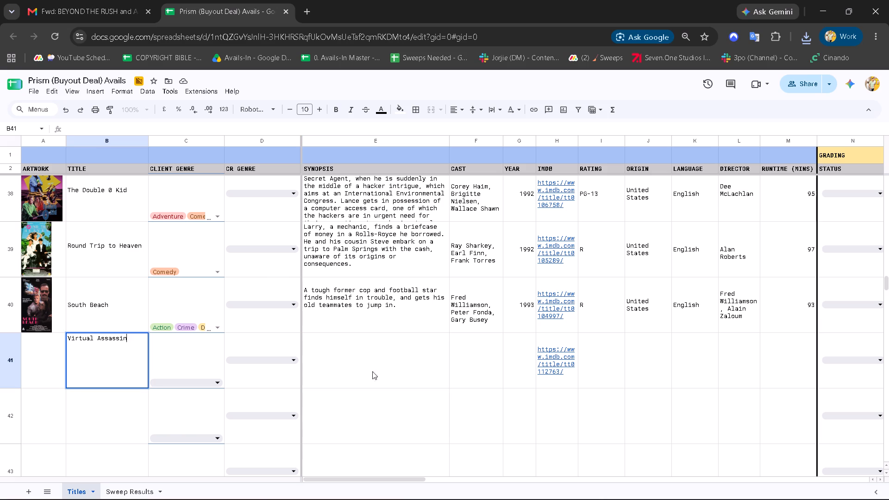
Fill in row 41 with year 1995, rating R and a runtime of 99 minutes.
{"action": "left_click", "coordinate": [526, 352]}
{"action": "type", "text": "1995"}
{"action": "key", "text": "Tab"}
{"action": "key", "text": "Tab"}
{"action": "key", "text": "shift+r"}
{"action": "key", "text": "Tab"}
{"action": "key", "text": "Tab"}
{"action": "key", "text": "Tab"}
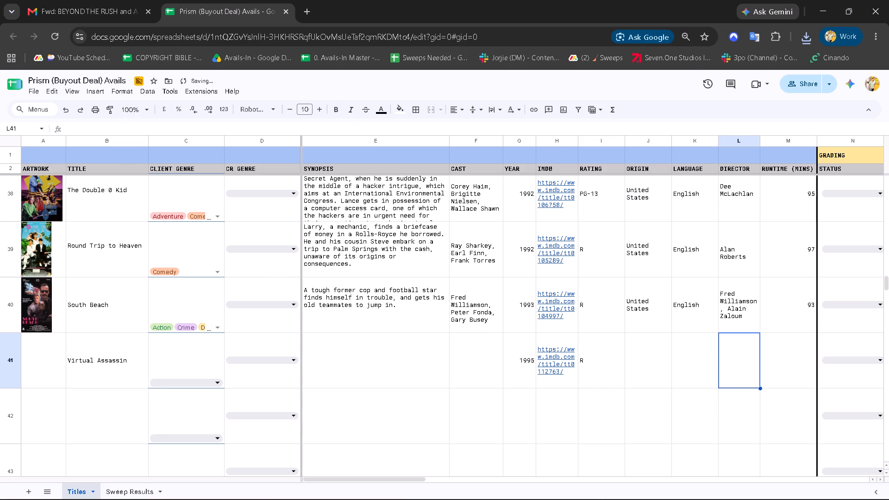
{"action": "key", "text": "Tab"}
{"action": "type", "text": "99"}
{"action": "key", "text": "Return"}
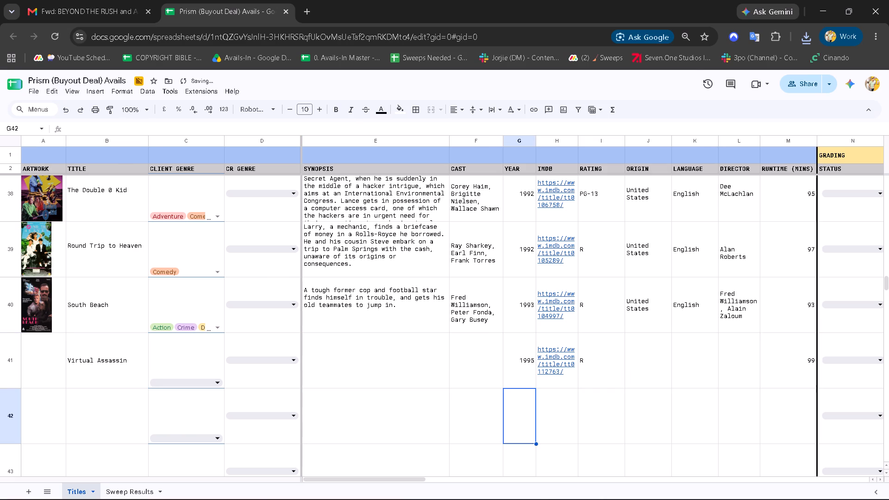
Copy Virtual Assassin's plot summary from IMDb into row 41's synopsis cell.
{"action": "key", "text": "alt+Tab"}
{"action": "left_click_drag", "start_coordinate": [0, 168], "coordinate": [0, 172]}
{"action": "triple_click", "coordinate": [284, 177]}
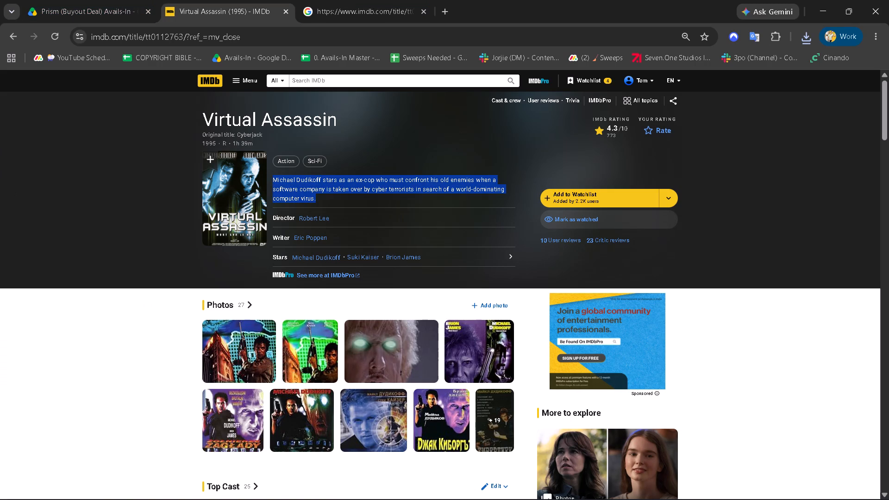
{"action": "key", "text": "ctrl+c"}
{"action": "key", "text": "ctrl+c"}
{"action": "key", "text": "ctrl+c"}
{"action": "key", "text": "alt+Tab"}
{"action": "double_click", "coordinate": [345, 340]}
{"action": "key", "text": "ctrl+v"}
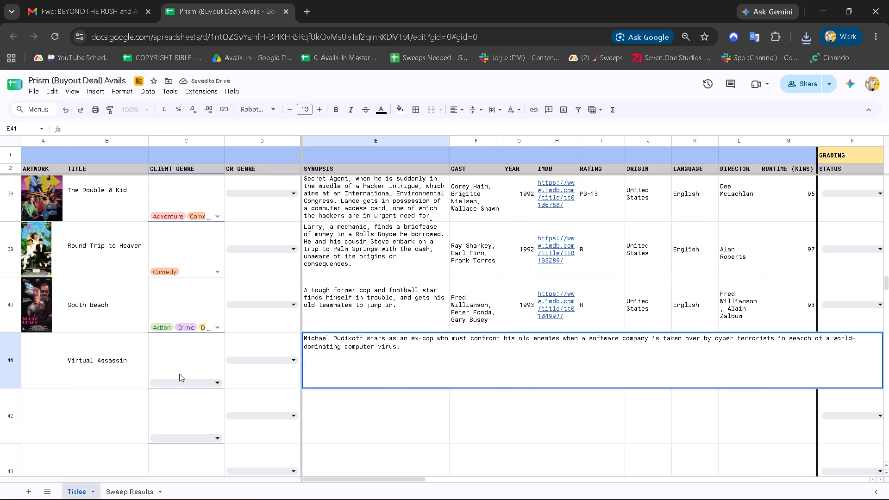
Set the client genres of row 41 to Action and Sci-Fi.
{"action": "left_click", "coordinate": [151, 367]}
{"action": "key", "text": "a"}
{"action": "key", "text": "c"}
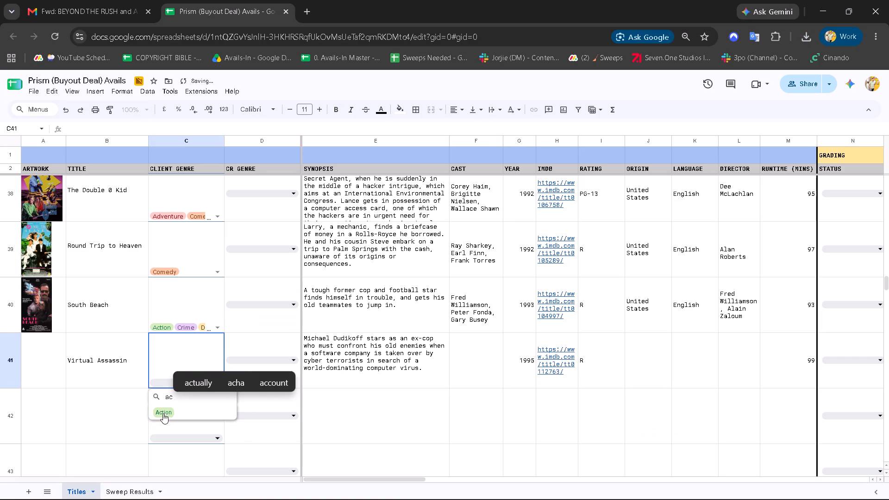
{"action": "left_click", "coordinate": [163, 413]}
{"action": "type", "text": "sc"}
{"action": "left_click", "coordinate": [166, 413]}
{"action": "left_click", "coordinate": [503, 369]}
Copy the stars Michael Dudikoff, Suki Kaiser and Brion James from IMDb into row 41's cast cell.
{"action": "key", "text": "alt+Tab"}
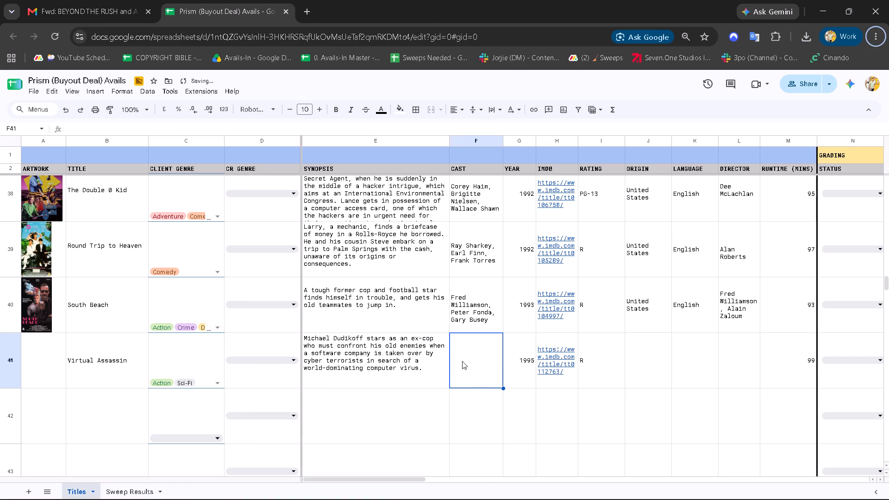
{"action": "left_click", "coordinate": [0, 285]}
{"action": "left_click_drag", "start_coordinate": [523, 255], "coordinate": [340, 259]}
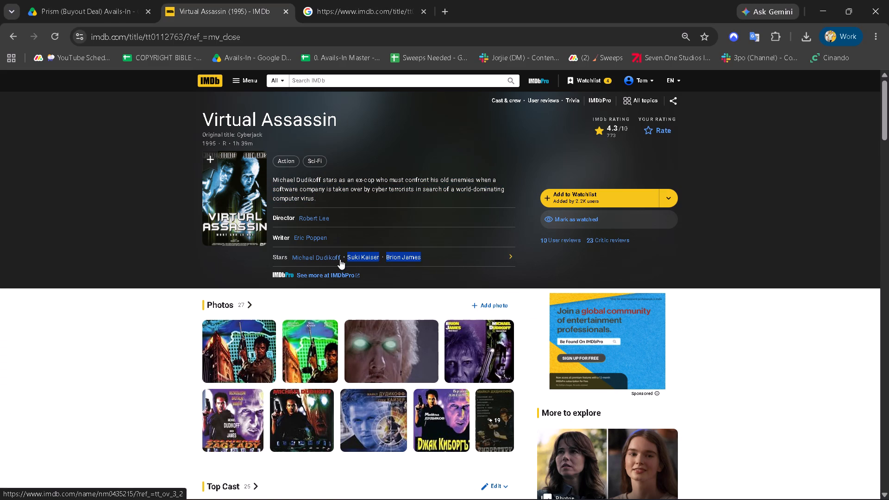
{"action": "left_click_drag", "start_coordinate": [340, 259], "coordinate": [289, 258]}
{"action": "key", "text": "ctrl+c"}
{"action": "key", "text": "ctrl+c"}
{"action": "key", "text": "ctrl+c"}
{"action": "left_click", "coordinate": [184, 253]}
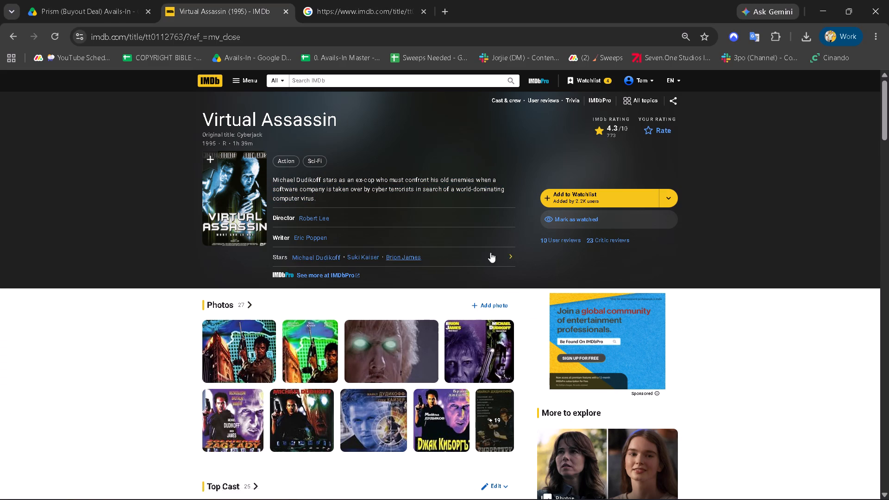
{"action": "key", "text": "alt+Tab"}
{"action": "double_click", "coordinate": [498, 362]}
{"action": "key", "text": "ctrl+v"}
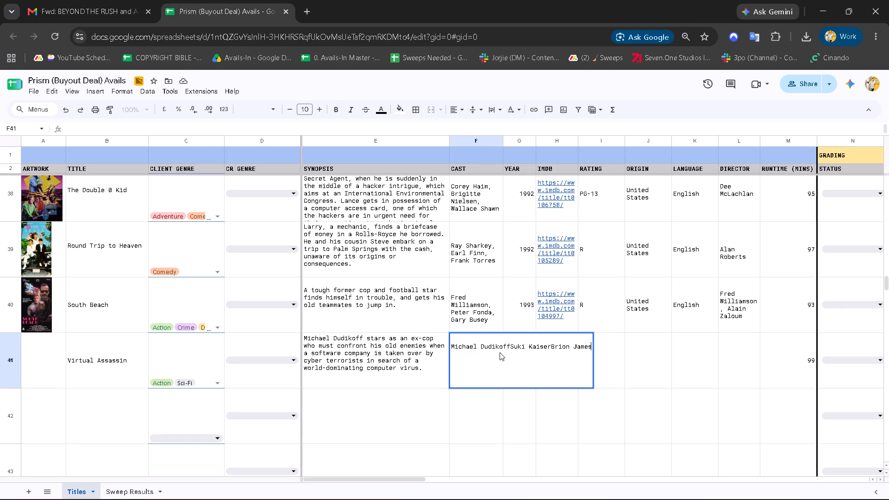
Separate the three actor names in row 41's cast cell with commas and spaces.
{"action": "left_click", "coordinate": [514, 345]}
{"action": "key", "text": "Left"}
{"action": "key", "text": "comma"}
{"action": "key", "text": "space"}
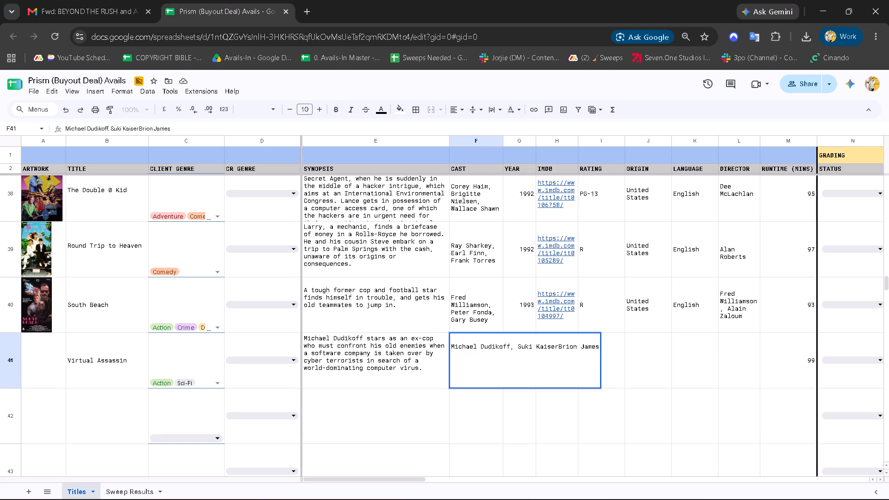
{"action": "left_click", "coordinate": [559, 344]}
{"action": "key", "text": "comma"}
{"action": "key", "text": "space"}
{"action": "left_click", "coordinate": [665, 361]}
Copy the director, Robert Lee, from Virtual Assassin's IMDb page into row 41's director cell.
{"action": "left_click", "coordinate": [722, 355]}
{"action": "key", "text": "alt+Tab"}
{"action": "left_click", "coordinate": [24, 335]}
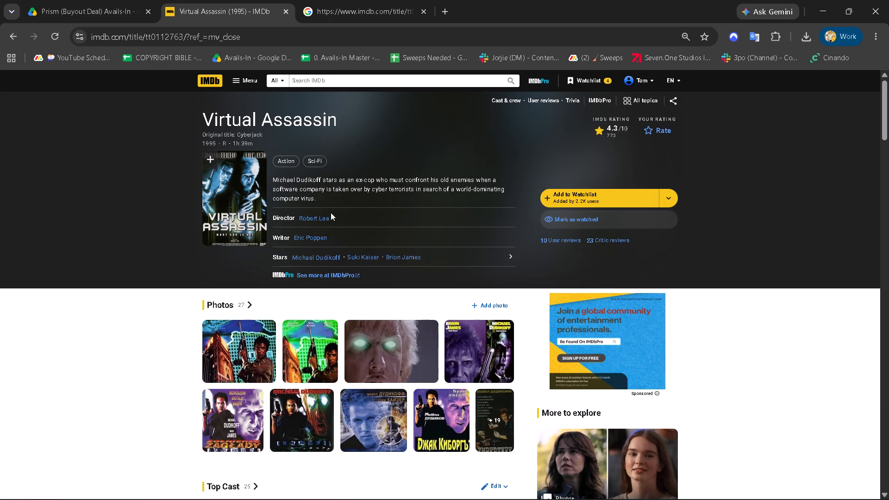
{"action": "left_click", "coordinate": [349, 218]}
{"action": "left_click_drag", "start_coordinate": [349, 218], "coordinate": [313, 218]}
{"action": "key", "text": "ctrl+c"}
{"action": "key", "text": "ctrl+c"}
{"action": "key", "text": "ctrl+c"}
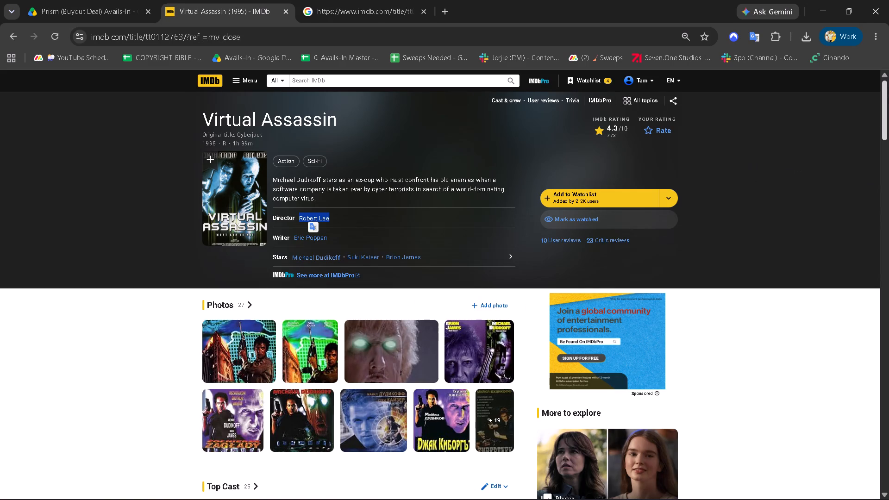
{"action": "left_click_drag", "start_coordinate": [888, 90], "coordinate": [888, 345]}
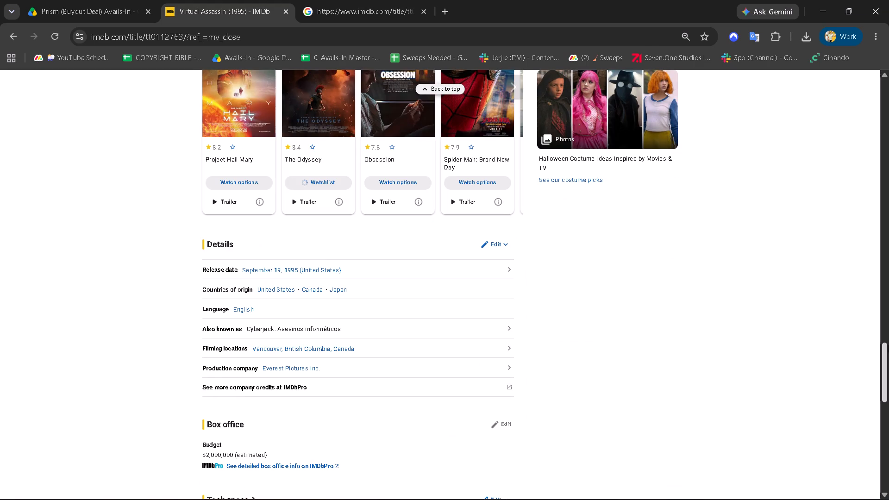
{"action": "left_click_drag", "start_coordinate": [888, 345], "coordinate": [888, 345]}
{"action": "key", "text": "alt+Tab"}
{"action": "double_click", "coordinate": [737, 358]}
{"action": "key", "text": "ctrl+v"}
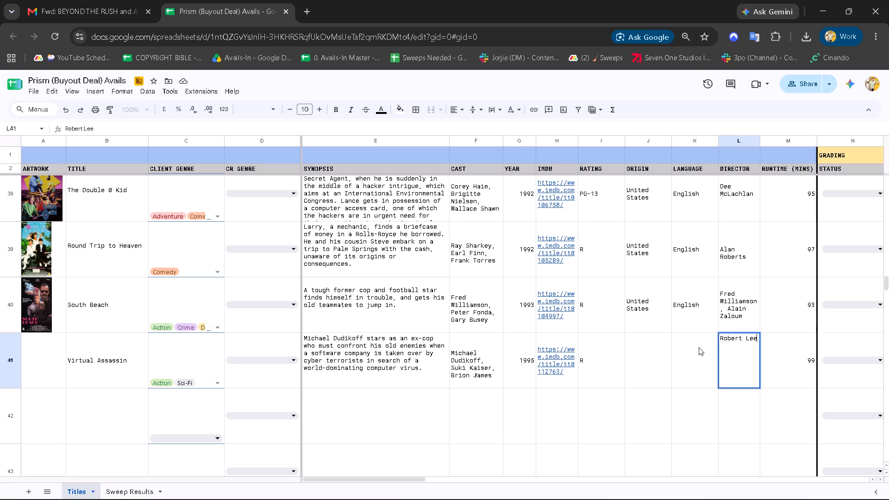
{"action": "left_click", "coordinate": [679, 356]}
Copy the countries of origin United States, Canada and Japan from IMDb into row 41's origin cell.
{"action": "key", "text": "alt+Tab"}
{"action": "left_click", "coordinate": [74, 290]}
{"action": "left_click_drag", "start_coordinate": [370, 286], "coordinate": [278, 286]}
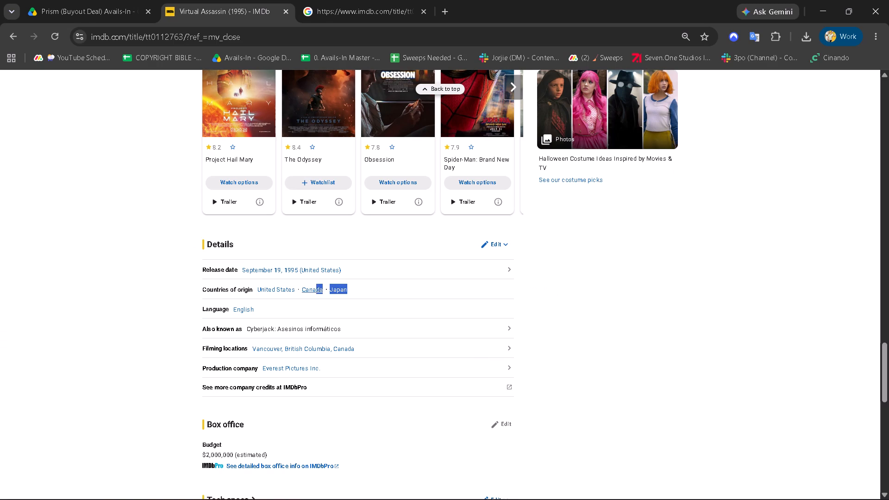
{"action": "left_click_drag", "start_coordinate": [278, 286], "coordinate": [258, 294]}
{"action": "key", "text": "ctrl+c"}
{"action": "key", "text": "ctrl+c"}
{"action": "key", "text": "ctrl+c"}
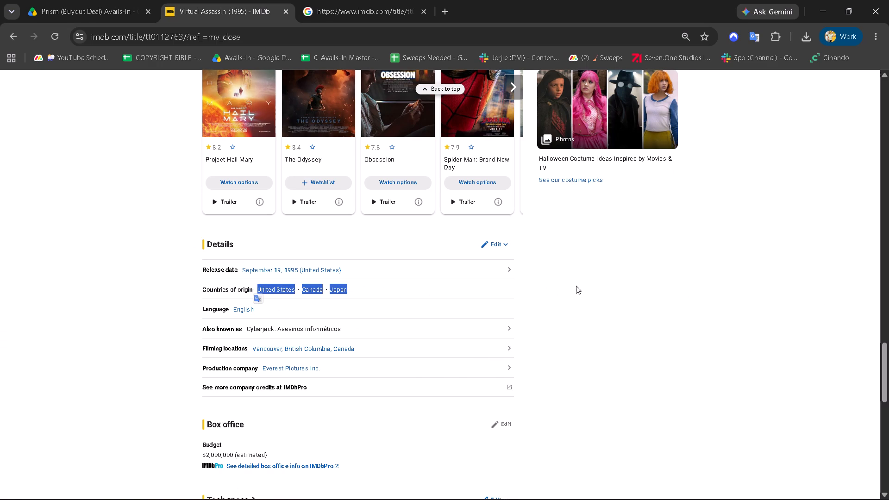
{"action": "key", "text": "alt+Tab"}
{"action": "double_click", "coordinate": [643, 364]}
{"action": "key", "text": "ctrl+v"}
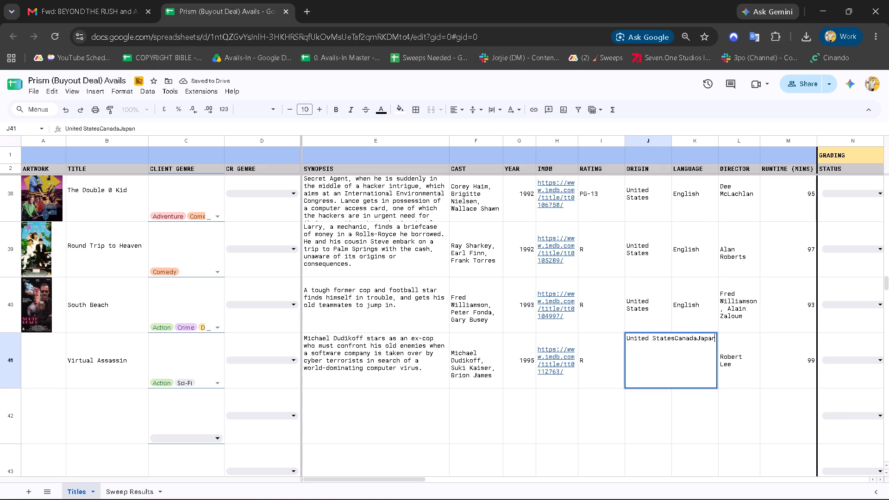
Separate the three country names in row 41's origin cell with commas and spaces.
{"action": "left_click", "coordinate": [674, 339]}
{"action": "key", "text": "comma"}
{"action": "key", "text": "space"}
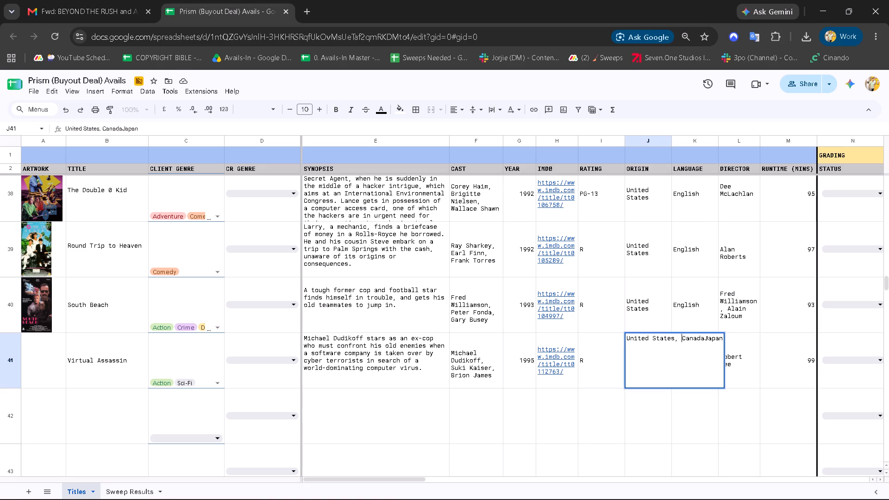
{"action": "left_click", "coordinate": [705, 338]}
{"action": "key", "text": "comma"}
{"action": "key", "text": "space"}
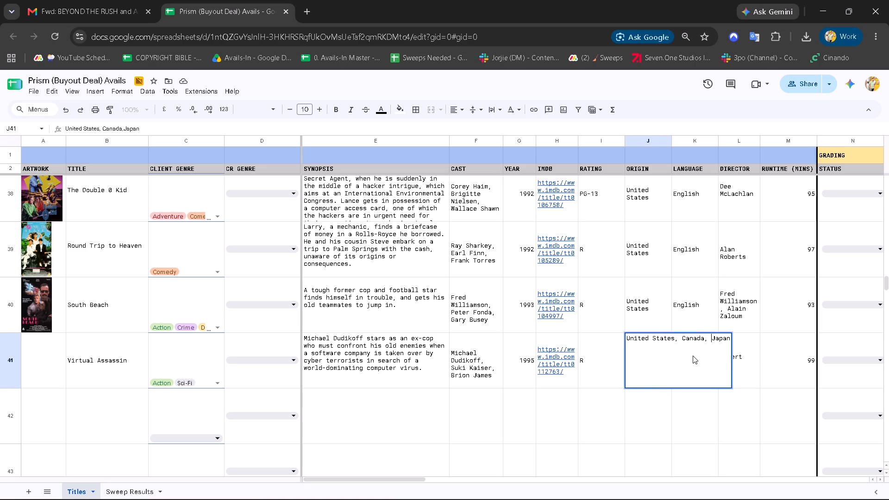
{"action": "left_click", "coordinate": [640, 388]}
Copy the language English from South Beach's row into row 41's language cell.
{"action": "left_click", "coordinate": [715, 306]}
{"action": "key", "text": "ctrl+c"}
{"action": "key", "text": "ctrl+c"}
{"action": "left_click", "coordinate": [684, 372]}
{"action": "key", "text": "ctrl+v"}
{"action": "left_click", "coordinate": [651, 375]}
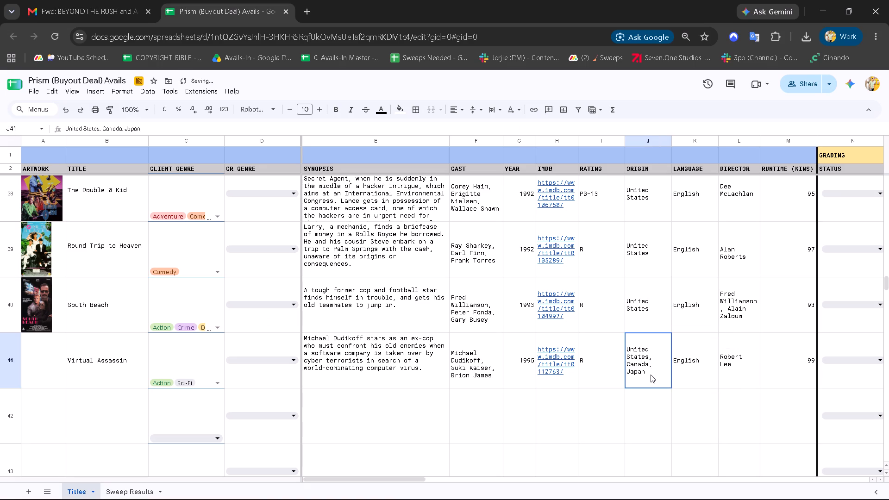
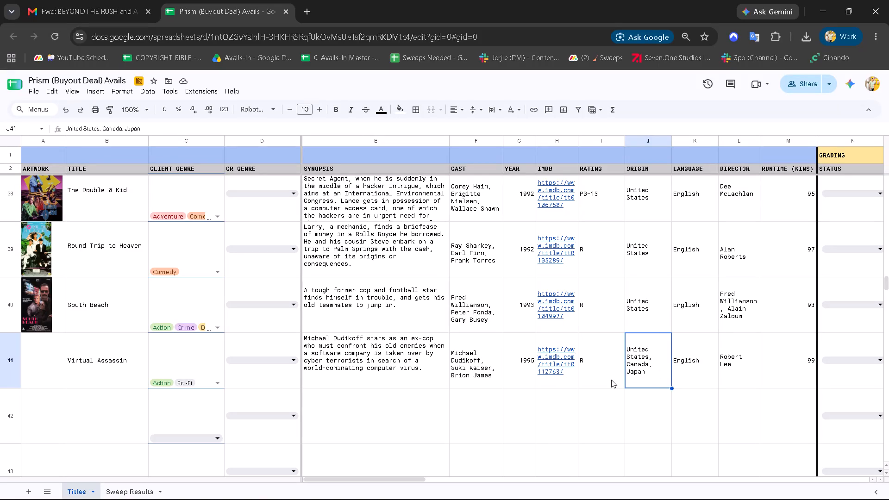
Save the Virtual Assassin poster showing Michael Dudikoff and Brion James from the Google Images results to the computer.
{"action": "left_click", "coordinate": [31, 357]}
{"action": "key", "text": "alt+Tab"}
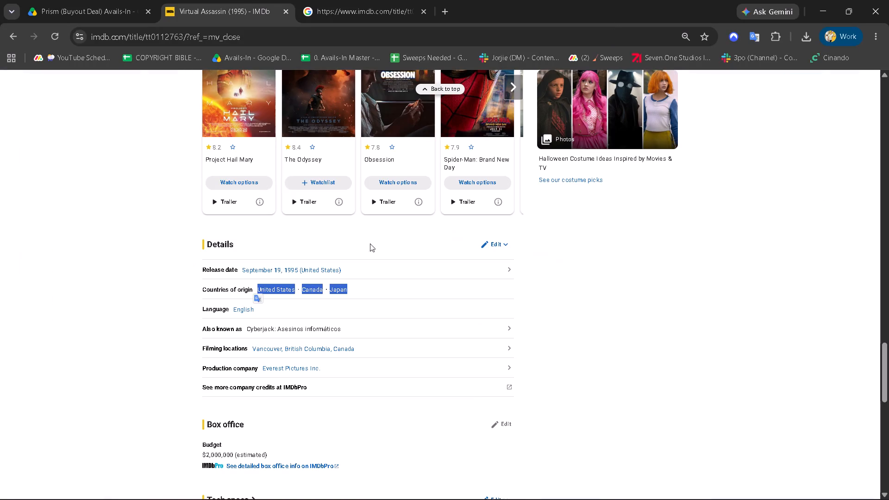
{"action": "scroll", "coordinate": [620, 293], "scroll_direction": "up", "scroll_amount": 20}
{"action": "scroll", "coordinate": [620, 293], "scroll_direction": "up", "scroll_amount": 1}
{"action": "scroll", "coordinate": [598, 248], "scroll_direction": "down", "scroll_amount": 3}
{"action": "scroll", "coordinate": [598, 248], "scroll_direction": "up", "scroll_amount": 20}
{"action": "scroll", "coordinate": [598, 248], "scroll_direction": "up", "scroll_amount": 3}
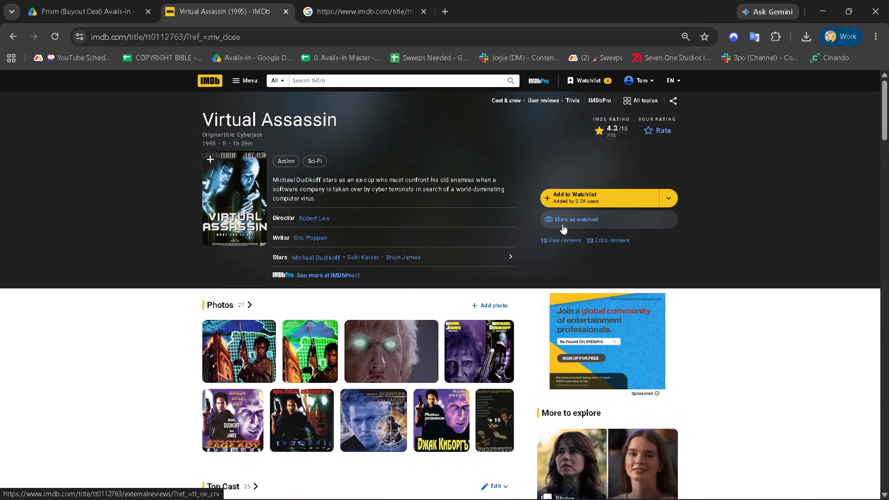
{"action": "left_click", "coordinate": [377, 0]}
{"action": "right_click", "coordinate": [157, 240]}
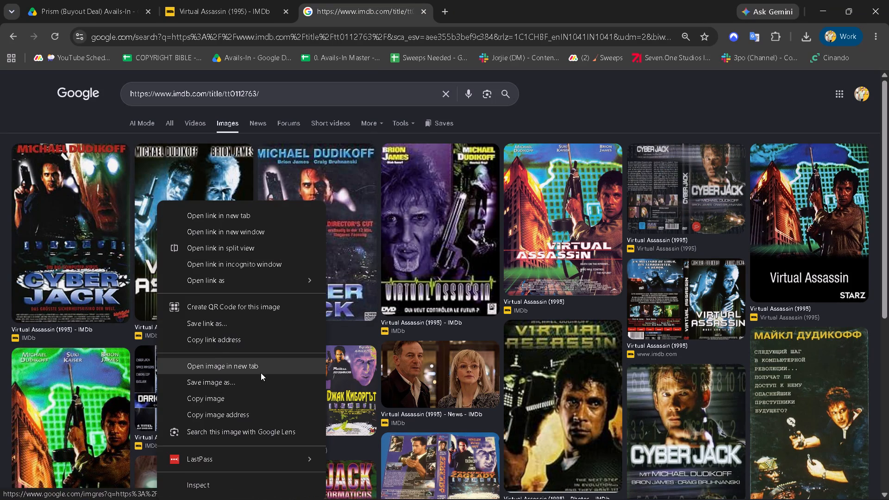
{"action": "left_click", "coordinate": [261, 373]}
{"action": "right_click", "coordinate": [201, 244]}
{"action": "left_click", "coordinate": [237, 376]}
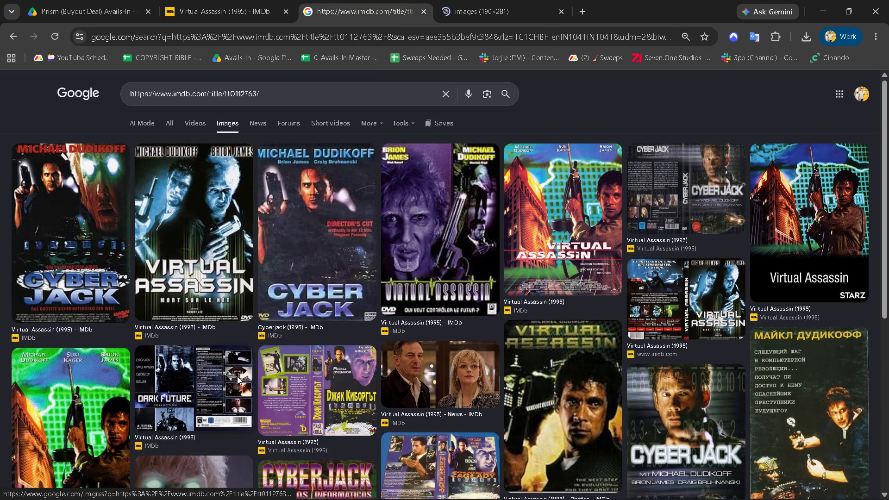
{"action": "key", "text": "Return"}
{"action": "left_click", "coordinate": [248, 0]}
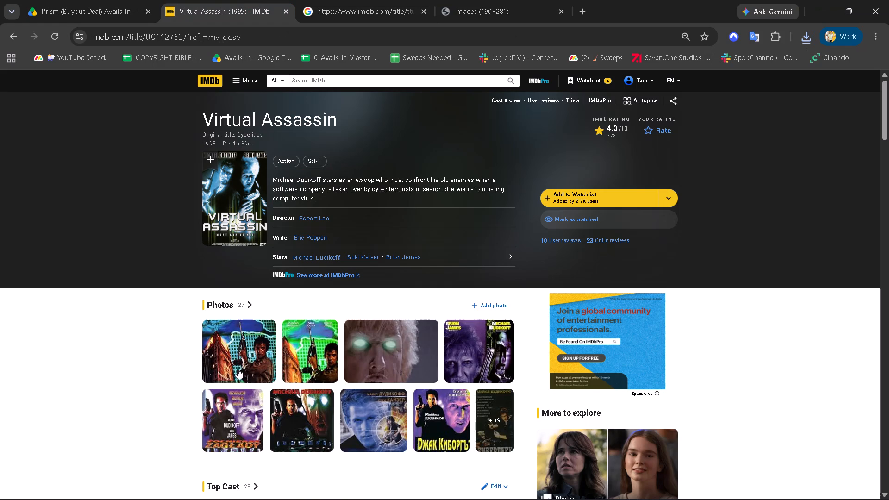
Upload the saved Virtual Assassin poster as an in-cell image in row 41's artwork cell.
{"action": "key", "text": "alt+Tab"}
{"action": "key", "text": "alt+Tab"}
{"action": "key", "text": "alt+Tab"}
{"action": "left_click", "coordinate": [51, 362]}
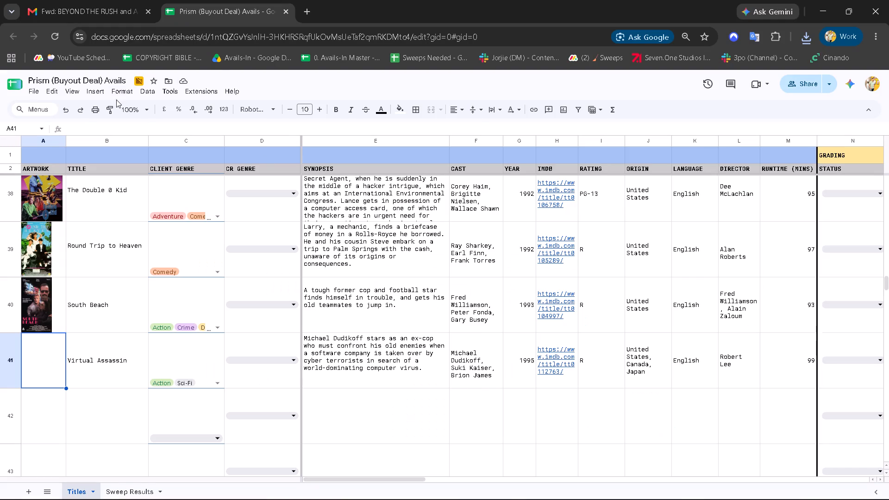
{"action": "left_click", "coordinate": [86, 87]}
{"action": "left_click", "coordinate": [114, 245]}
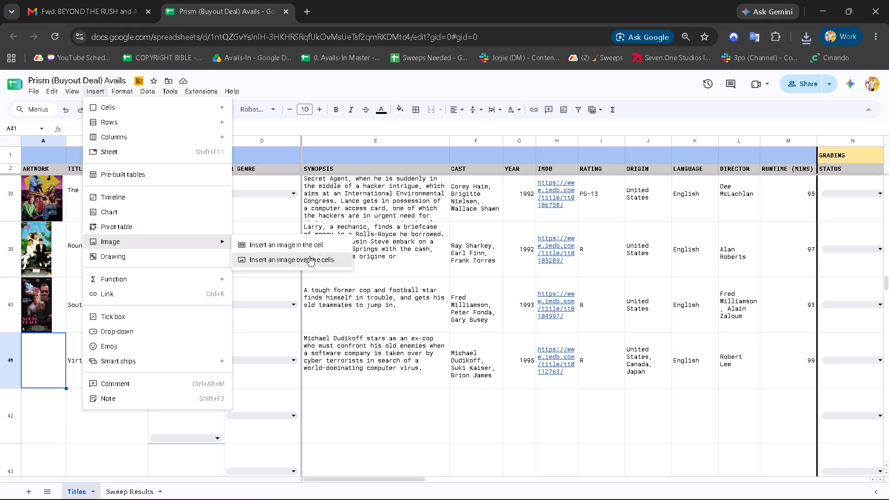
{"action": "left_click", "coordinate": [318, 251]}
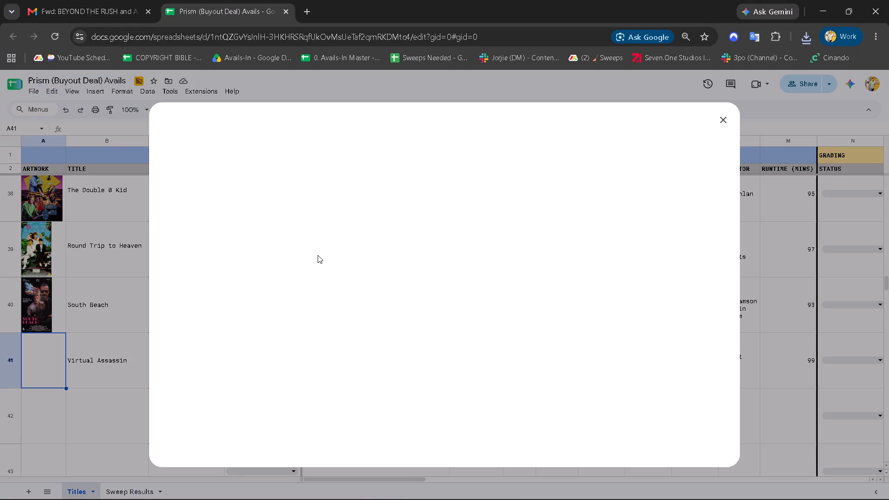
{"action": "scroll", "coordinate": [313, 250], "scroll_direction": "up", "scroll_amount": 1}
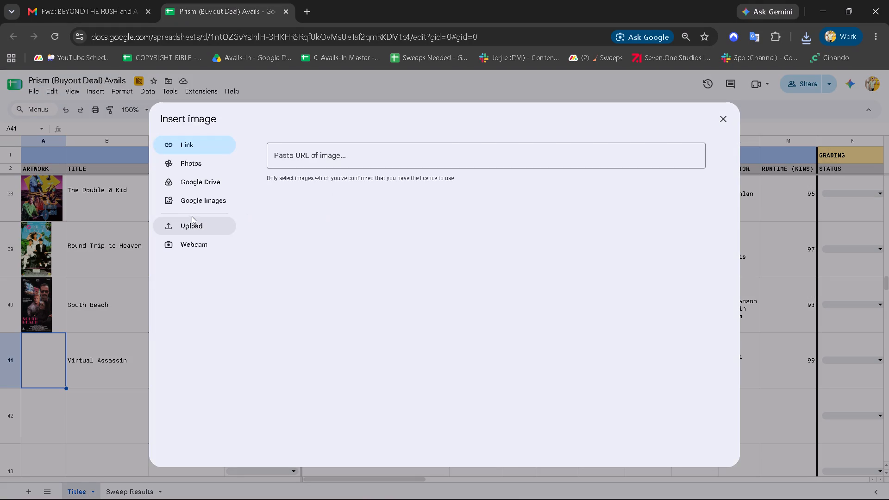
{"action": "left_click", "coordinate": [187, 219]}
{"action": "left_click", "coordinate": [495, 331]}
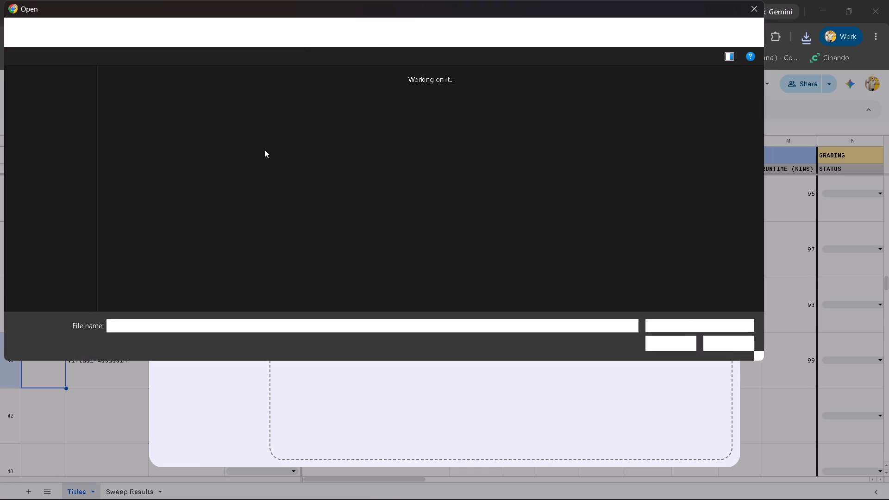
{"action": "left_click", "coordinate": [136, 134]}
{"action": "key", "text": "Return"}
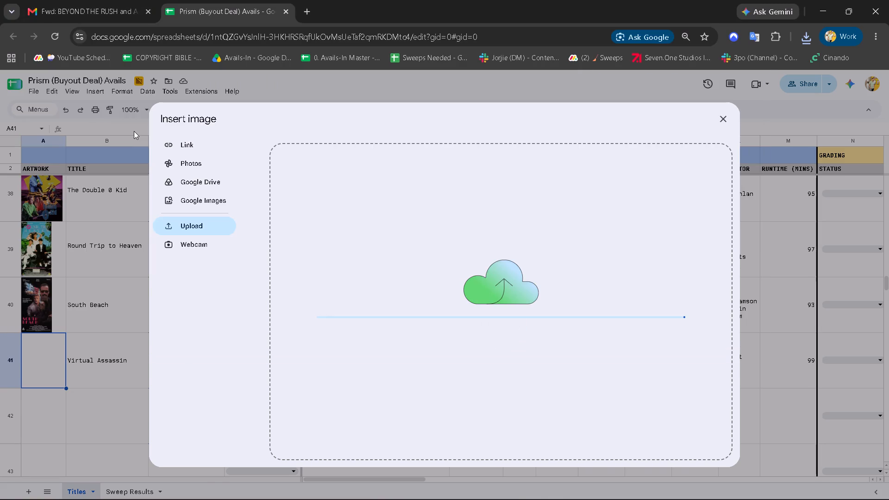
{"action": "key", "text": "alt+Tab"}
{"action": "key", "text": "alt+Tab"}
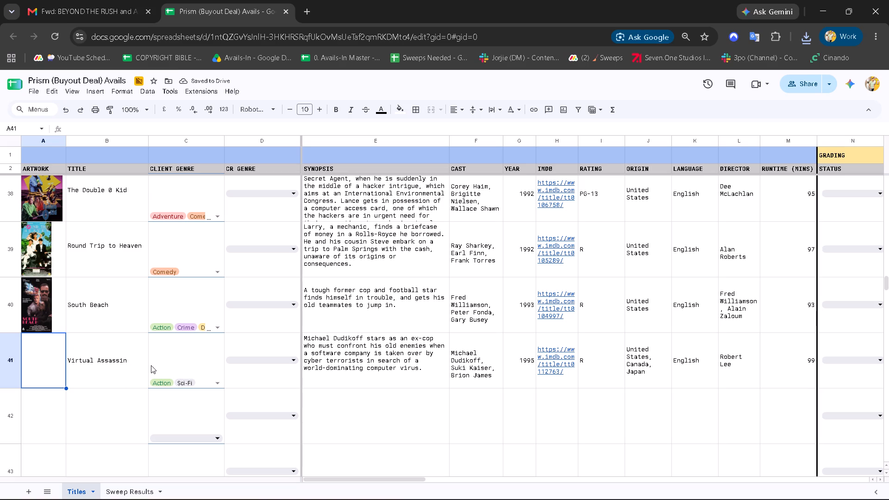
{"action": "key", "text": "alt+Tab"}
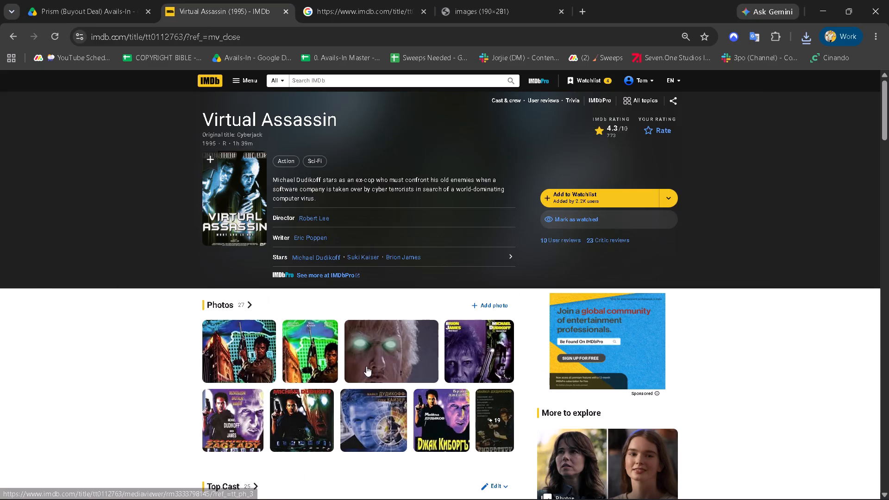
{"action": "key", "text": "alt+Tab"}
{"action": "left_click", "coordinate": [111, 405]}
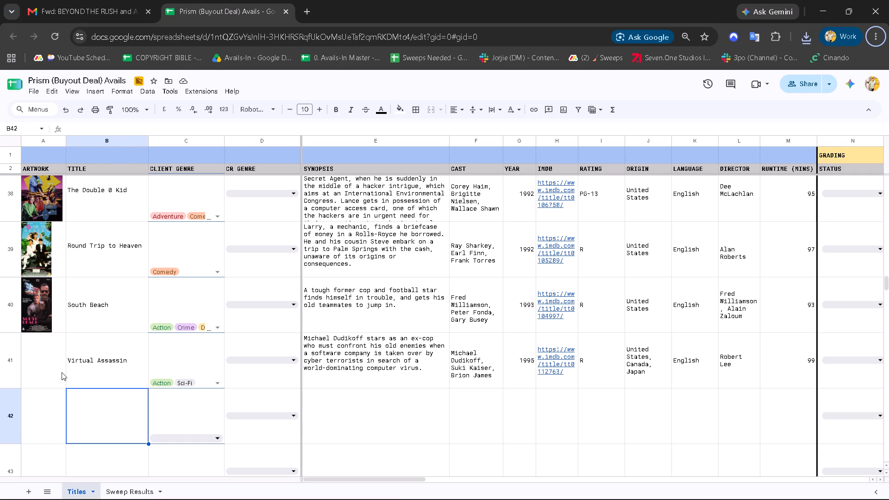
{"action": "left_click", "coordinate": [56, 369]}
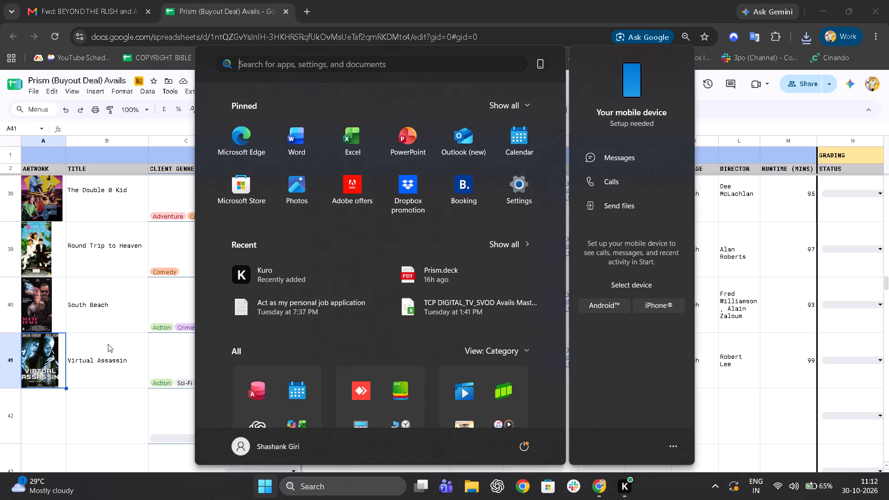
Delete all the empty rows below Virtual Assassin, rows 42 to 102, from the Titles sheet.
{"action": "left_click", "coordinate": [99, 399]}
{"action": "left_click", "coordinate": [2, 413]}
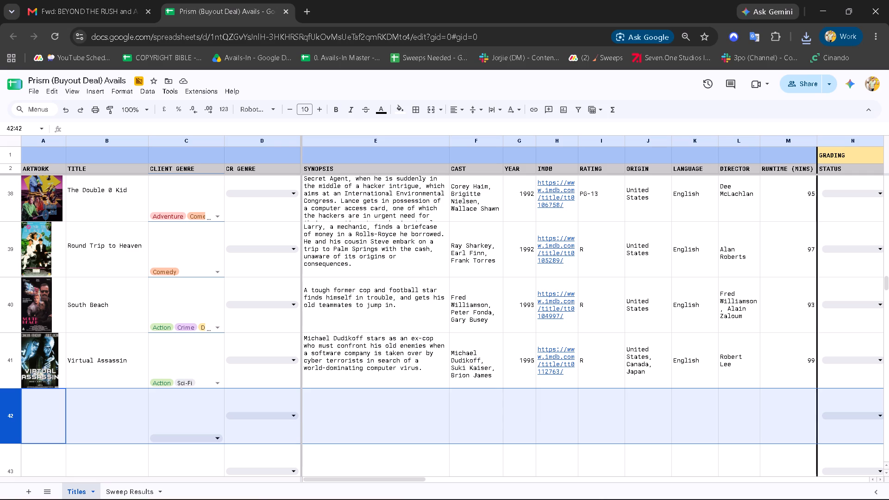
{"action": "key", "text": "ctrl+shift+Down"}
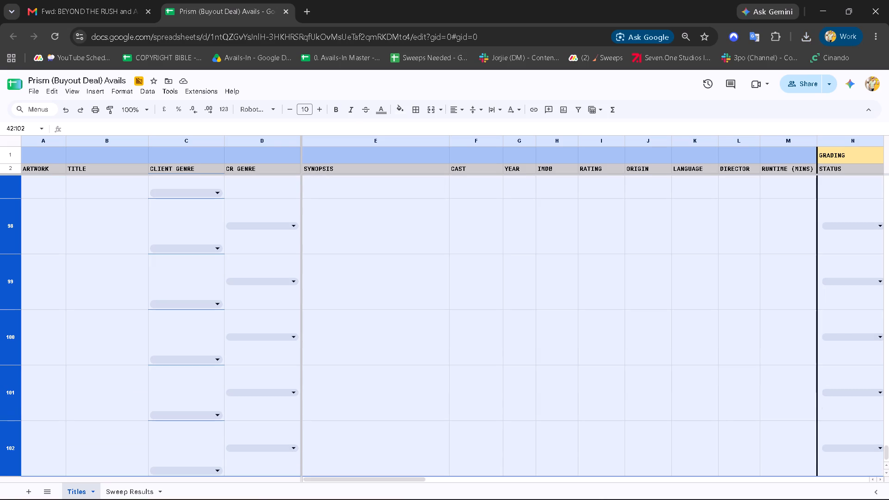
{"action": "right_click", "coordinate": [0, 413]}
{"action": "left_click", "coordinate": [51, 273]}
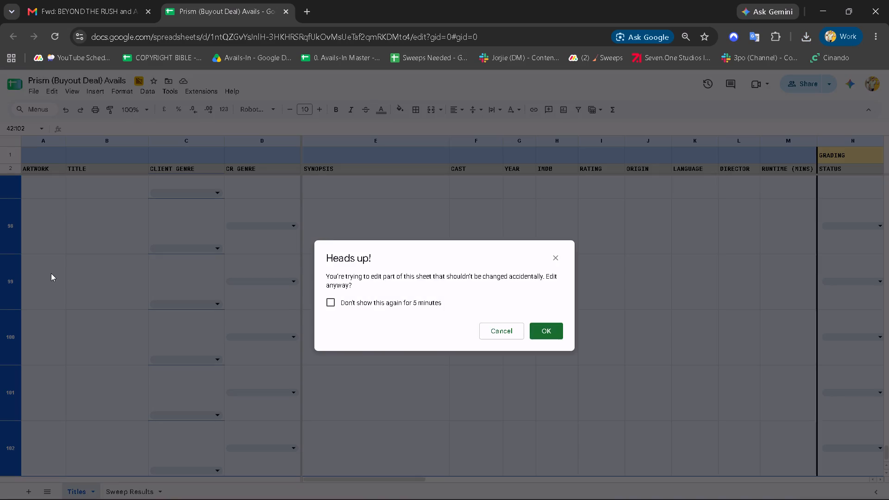
{"action": "key", "text": "Return"}
Select the entire list of film titles, B3 to B41, to check how many there are.
{"action": "left_click", "coordinate": [80, 418]}
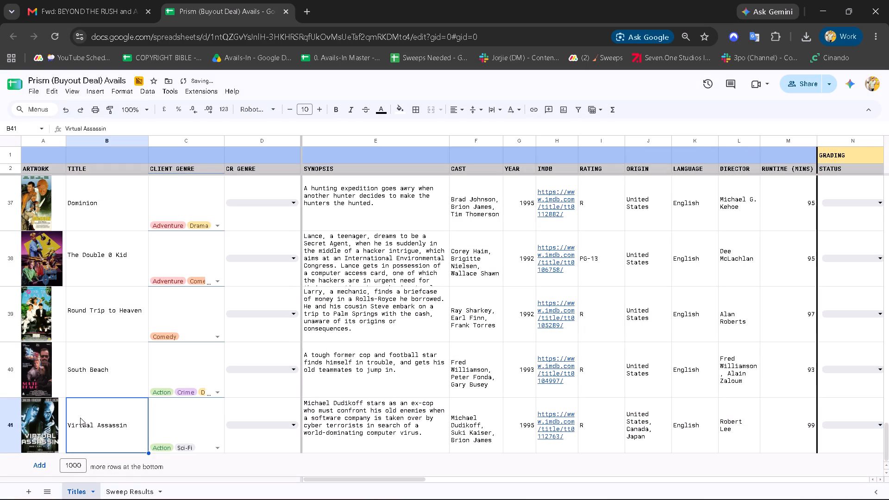
{"action": "key", "text": "ctrl+Up"}
{"action": "key", "text": "Down"}
{"action": "key", "text": "ctrl+shift+Down"}
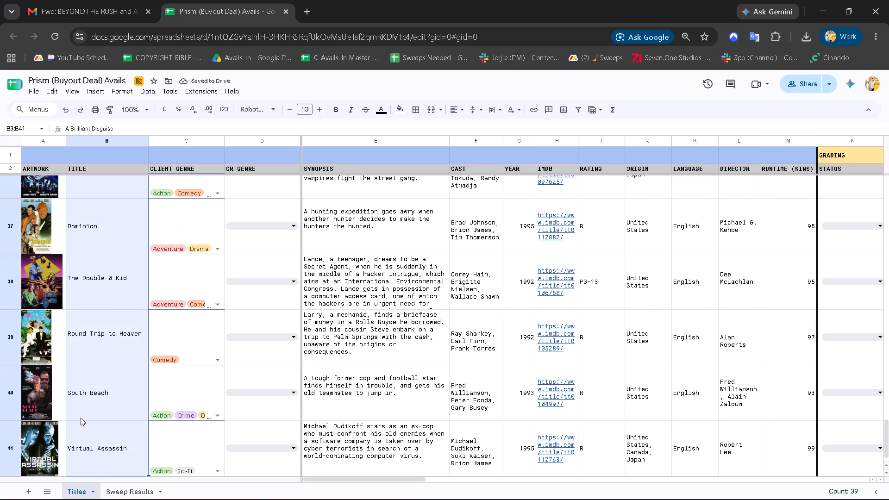
{"action": "scroll", "coordinate": [65, 450], "scroll_direction": "down", "scroll_amount": 5}
{"action": "scroll", "coordinate": [155, 430], "scroll_direction": "up", "scroll_amount": 12}
Check the title list against the final page of Prism.deck.pdf in Google Drive, close its preview and return to the spreadsheet.
{"action": "left_click", "coordinate": [100, 0]}
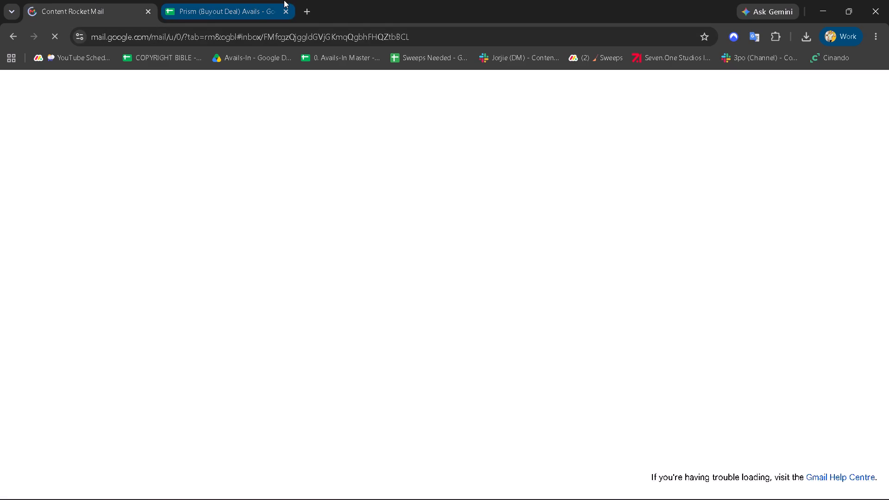
{"action": "left_click", "coordinate": [284, 0]}
{"action": "key", "text": "alt+Tab"}
{"action": "left_click", "coordinate": [31, 0]}
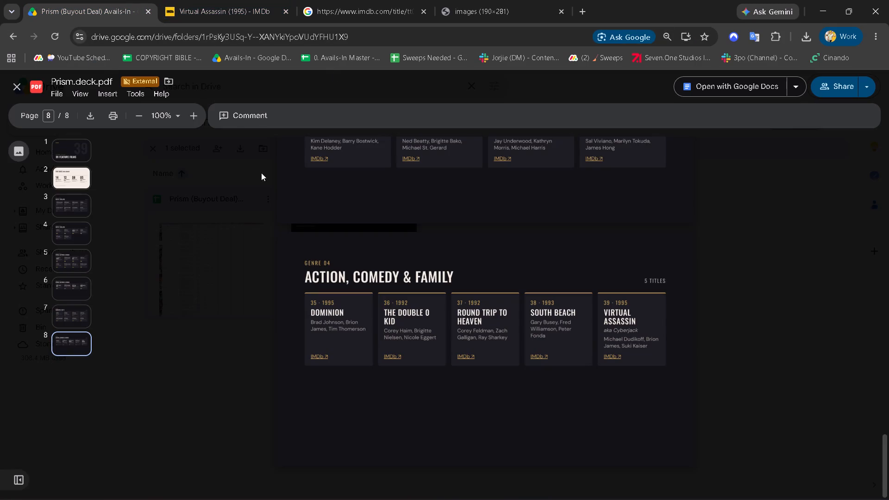
{"action": "left_click", "coordinate": [200, 220]}
{"action": "key", "text": "alt+Tab"}
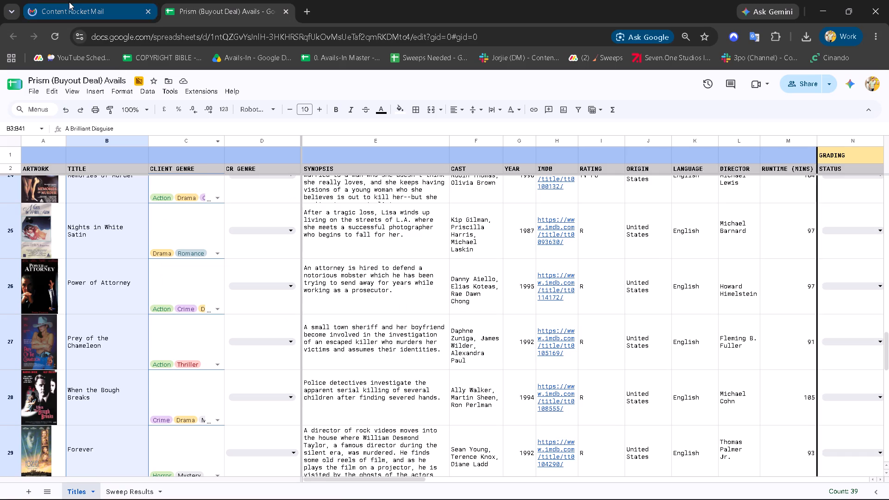
Switch to Gmail to reopen the forwarded BEYOND THE RUSH email.
{"action": "left_click", "coordinate": [69, 2]}
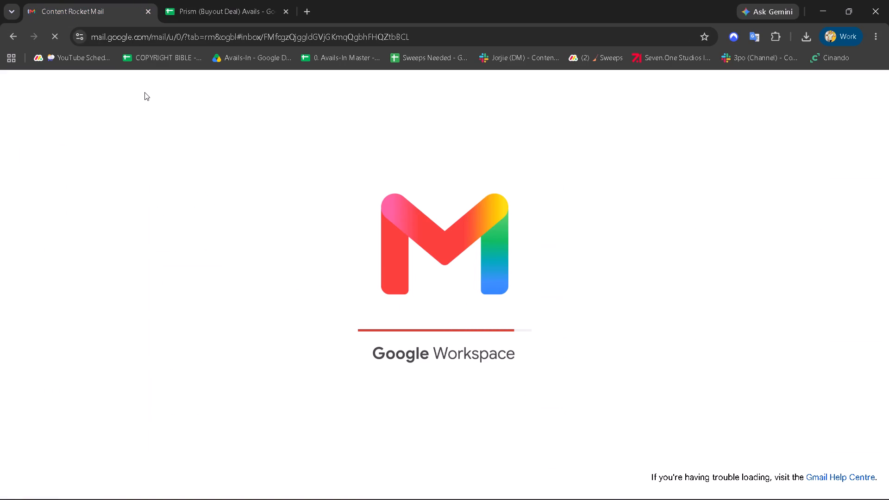
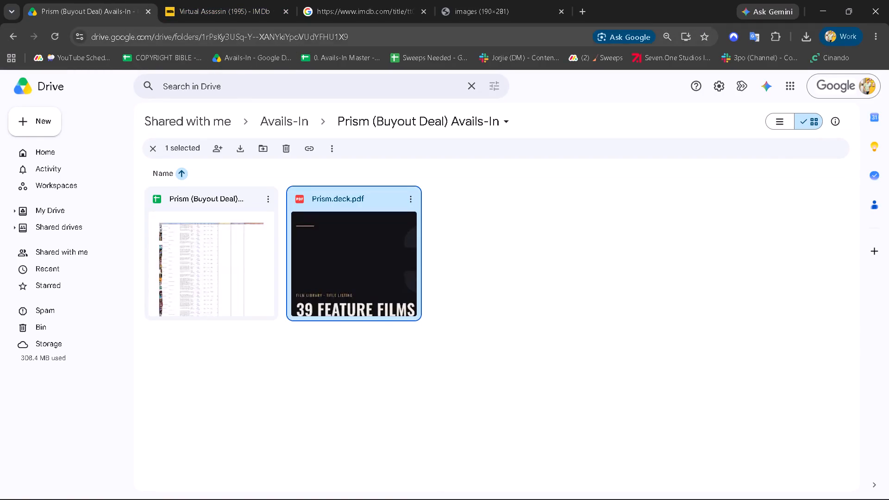
{"action": "key", "text": "alt+Tab"}
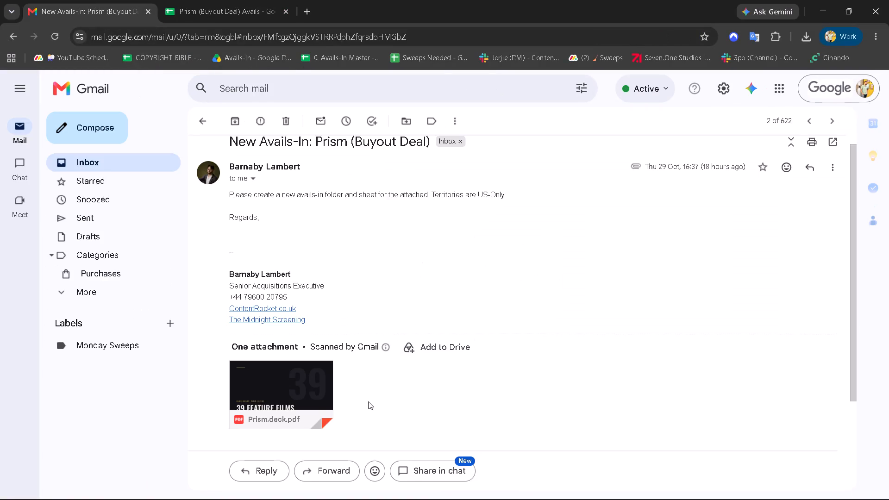
{"action": "scroll", "coordinate": [360, 363], "scroll_direction": "down", "scroll_amount": 4}
{"action": "left_click", "coordinate": [241, 432]}
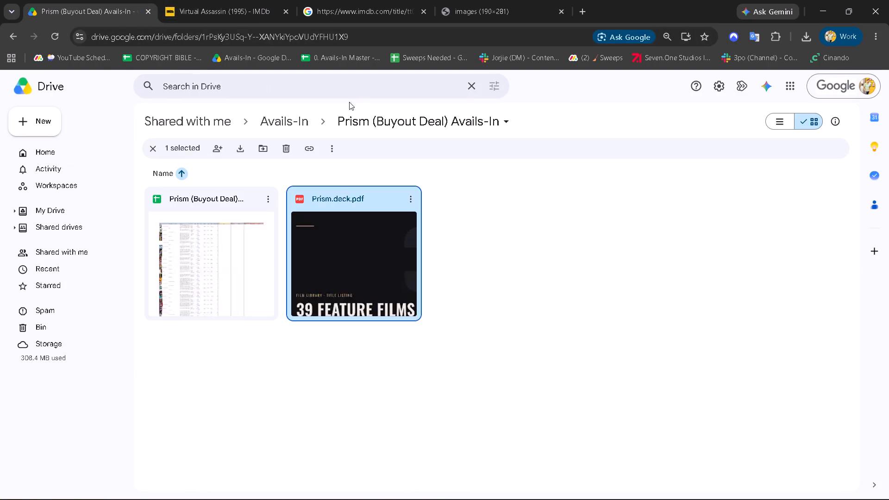
{"action": "left_click", "coordinate": [416, 126]}
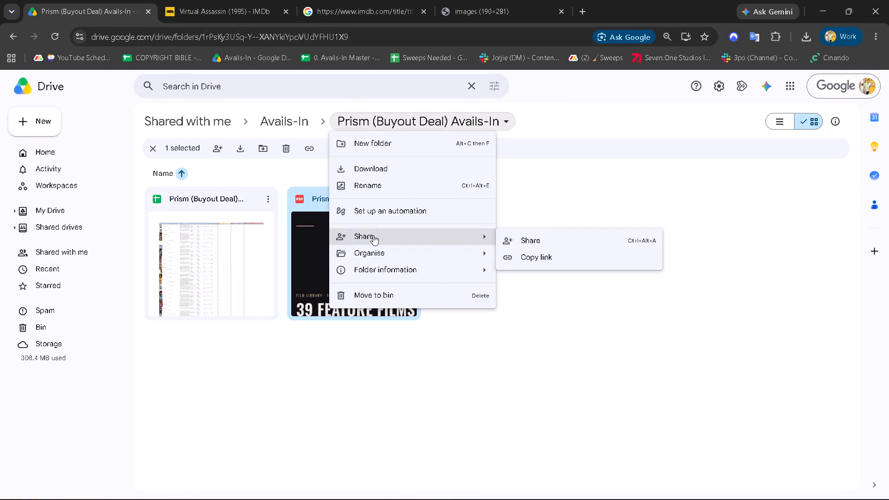
{"action": "left_click", "coordinate": [377, 182]}
{"action": "key", "text": "ctrl+c"}
{"action": "key", "text": "ctrl+c"}
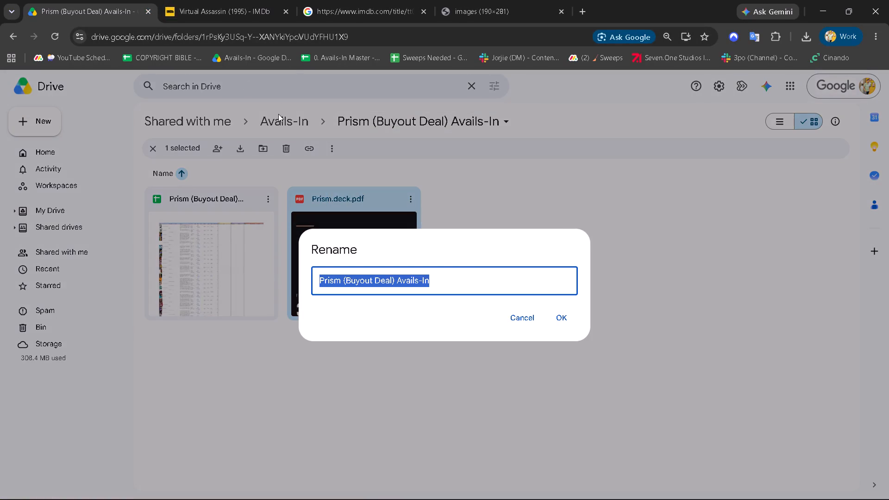
{"action": "key", "text": "alt+Tab"}
{"action": "key", "text": "ctrl+v"}
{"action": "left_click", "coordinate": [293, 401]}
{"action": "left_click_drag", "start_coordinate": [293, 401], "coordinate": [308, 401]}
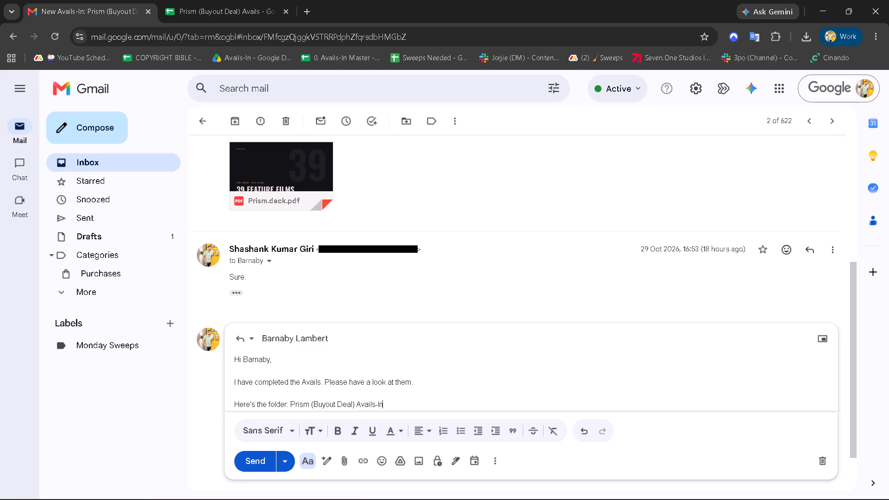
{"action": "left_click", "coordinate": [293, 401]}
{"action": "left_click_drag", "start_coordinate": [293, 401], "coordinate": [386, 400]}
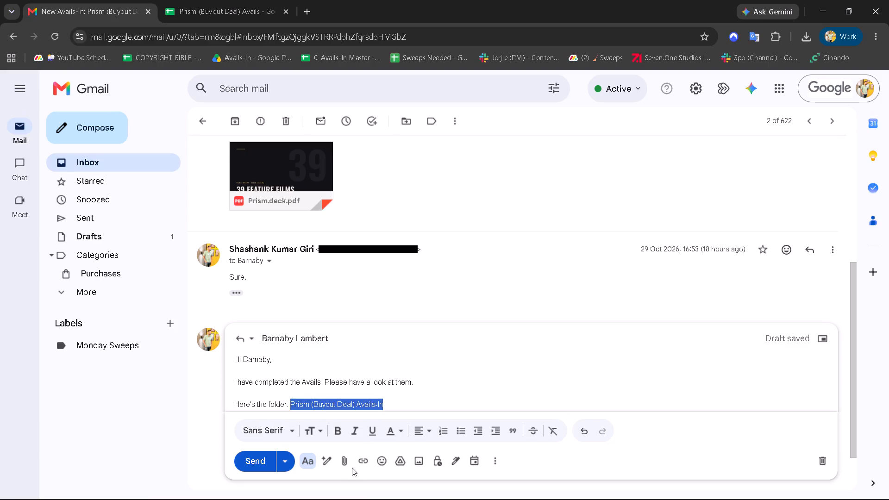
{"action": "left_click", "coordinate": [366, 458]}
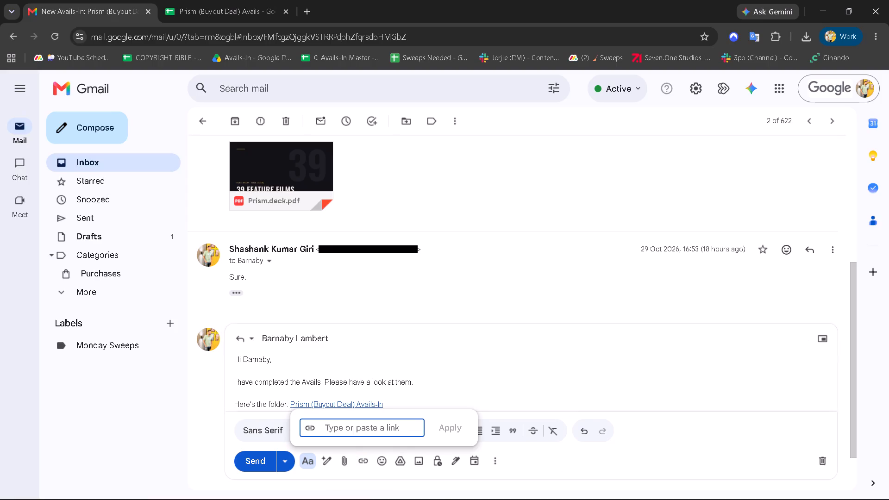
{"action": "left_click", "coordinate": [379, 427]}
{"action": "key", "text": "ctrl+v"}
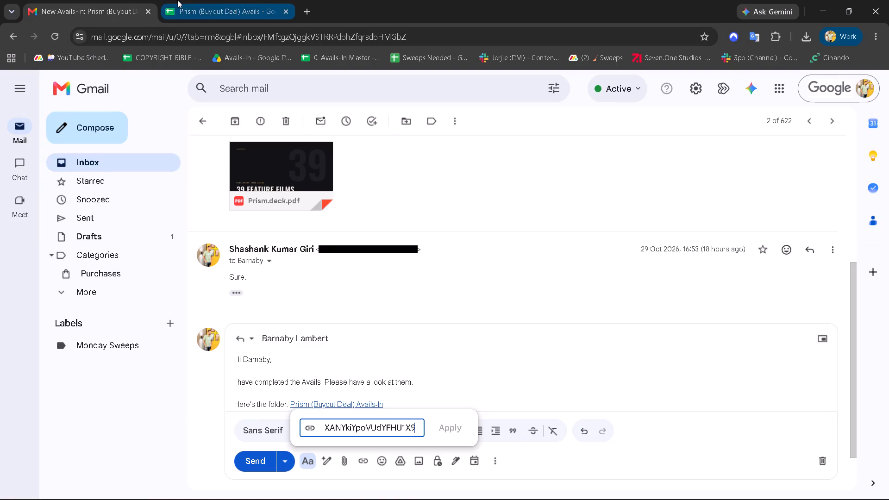
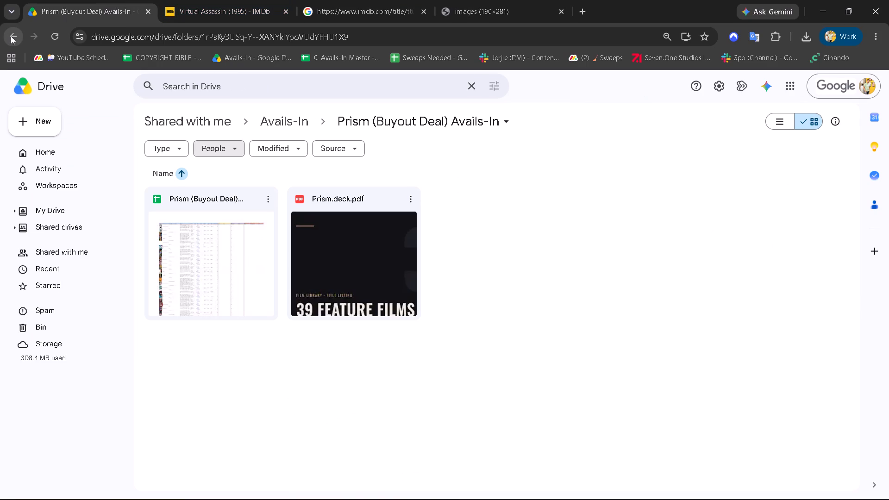
Return to the parent Avails-In folder and close the three leftover Virtual Assassin research tabs for IMDb, Google and the images.
{"action": "left_click", "coordinate": [281, 117]}
{"action": "left_click", "coordinate": [263, 0]}
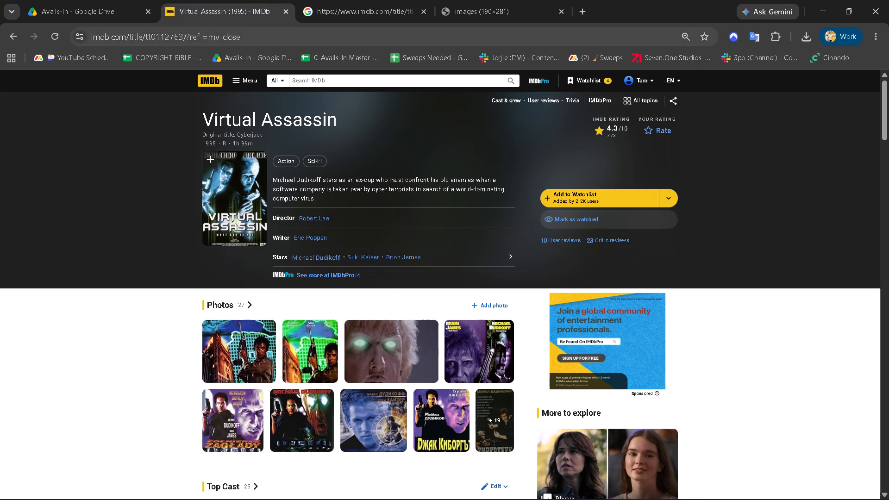
{"action": "key", "text": "ctrl+w"}
{"action": "key", "text": "ctrl+w"}
{"action": "key", "text": "ctrl+w"}
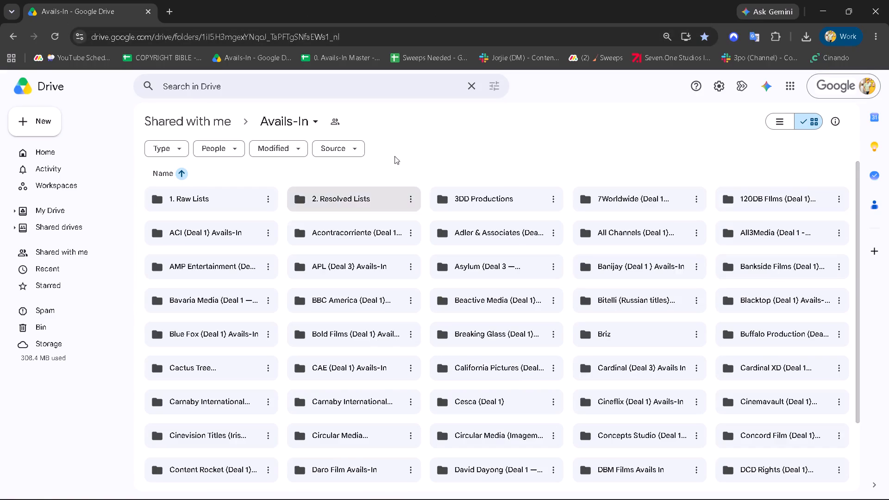
{"action": "key", "text": "alt+Tab"}
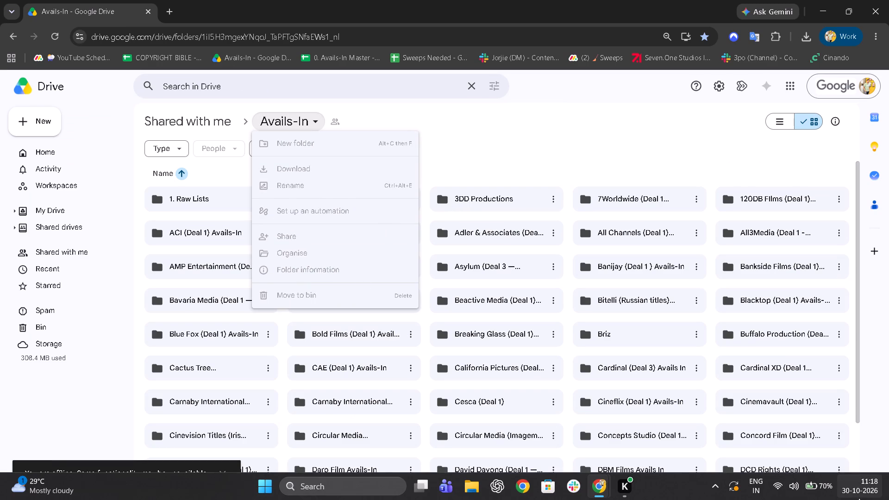
{"action": "left_click", "coordinate": [501, 141]}
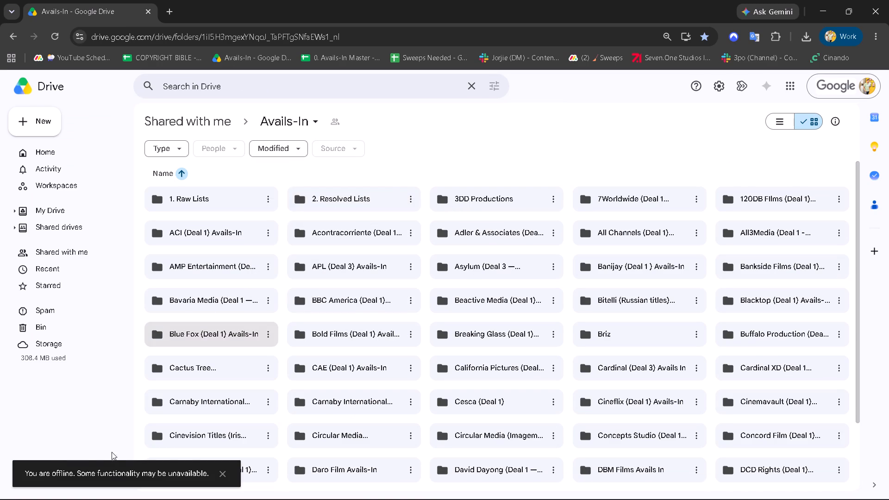
{"action": "left_click", "coordinate": [51, 35]}
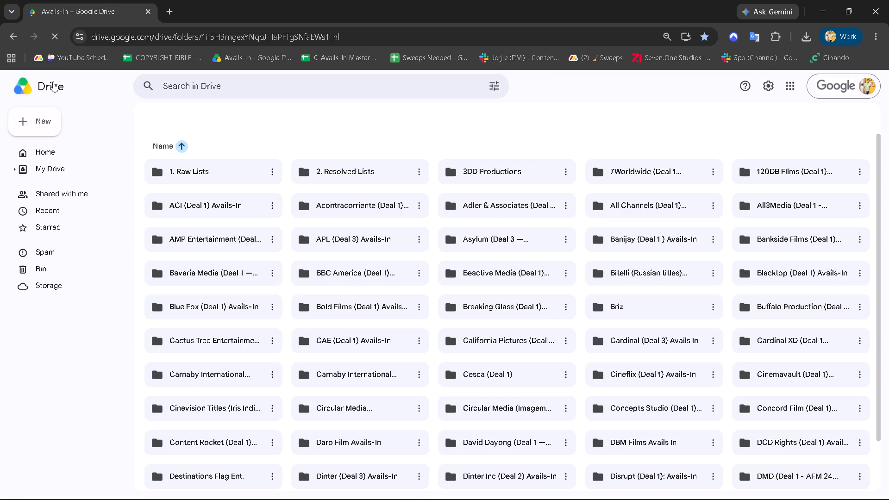
Create a new folder named Mind The Gap (Deal 2) Avails-In inside the shared Avails-In folder.
{"action": "left_click", "coordinate": [215, 110]}
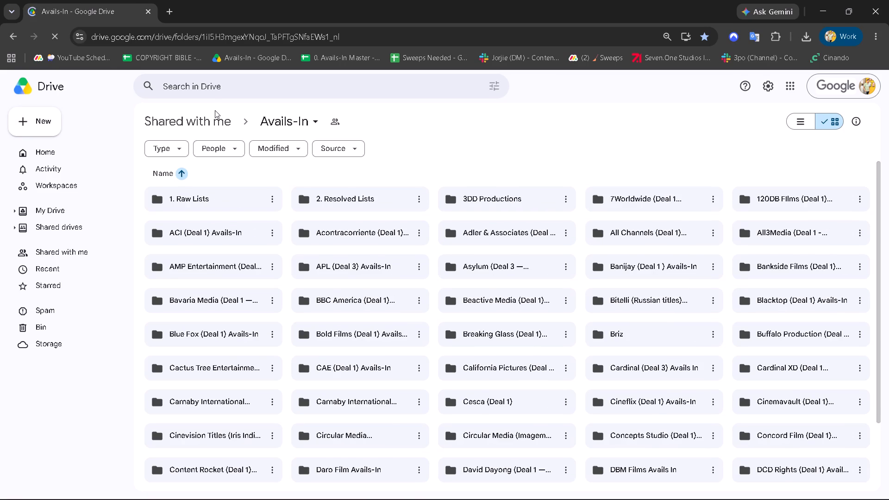
{"action": "left_click", "coordinate": [301, 118]}
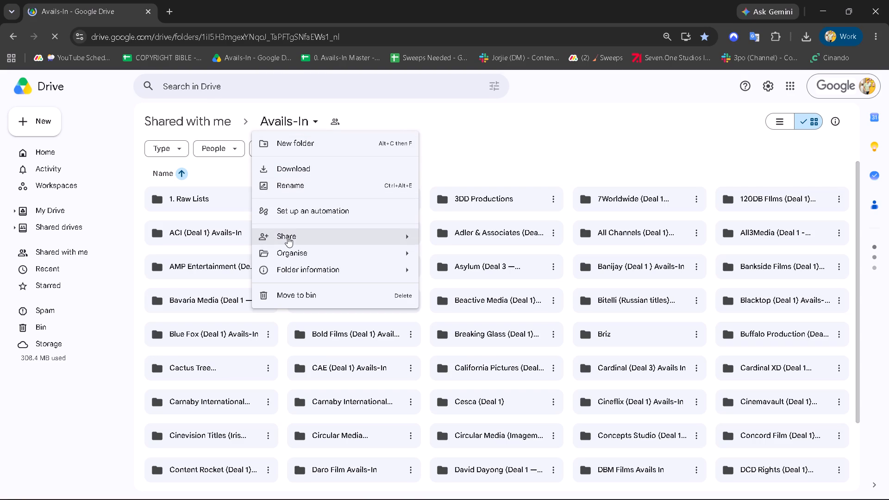
{"action": "left_click", "coordinate": [296, 143]}
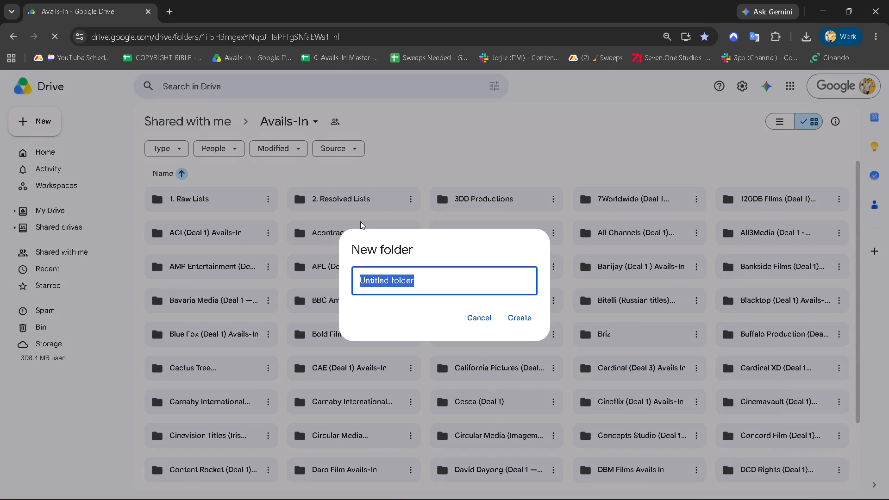
{"action": "key", "text": "ctrl+v"}
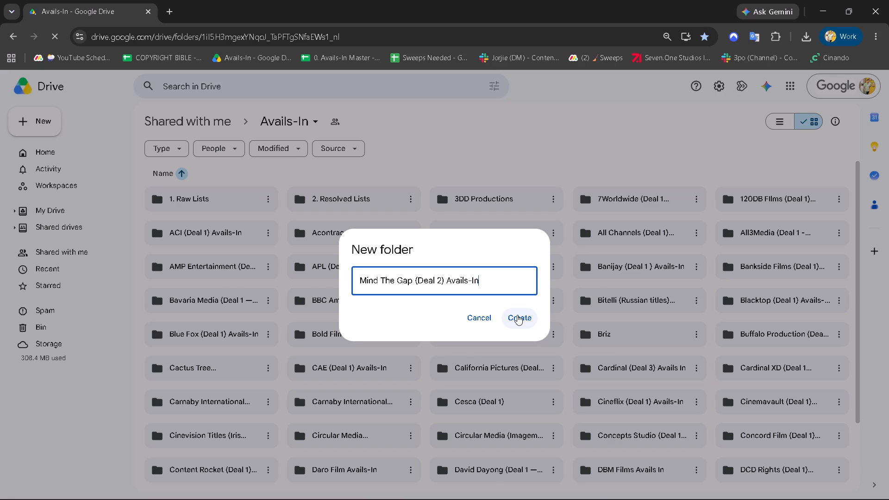
{"action": "left_click", "coordinate": [517, 315]}
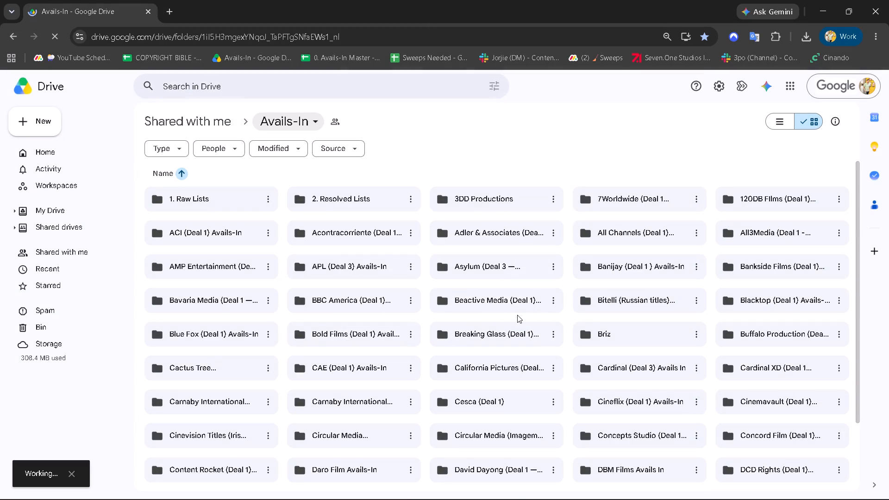
Open the bookmarked 0. Avails-In Master spreadsheet in a separate browser tab.
{"action": "right_click", "coordinate": [349, 54]}
{"action": "left_click", "coordinate": [383, 71]}
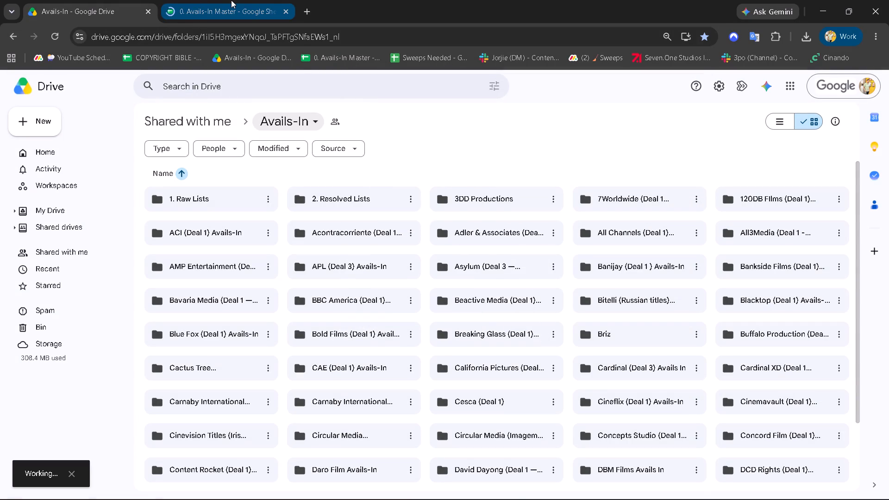
{"action": "left_click", "coordinate": [231, 0]}
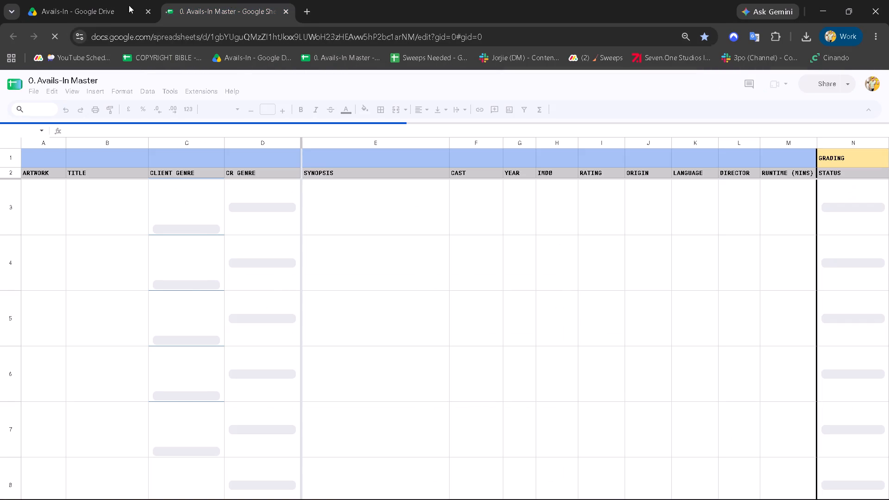
Return to the Avails-In folder in Drive and open the new Mind The Gap (Deal 2) folder.
{"action": "left_click", "coordinate": [94, 0]}
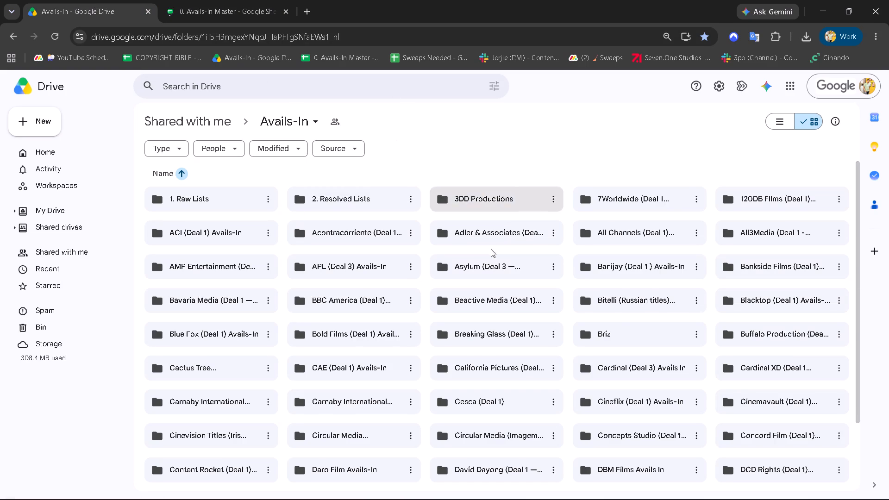
{"action": "scroll", "coordinate": [625, 322], "scroll_direction": "down", "scroll_amount": 4}
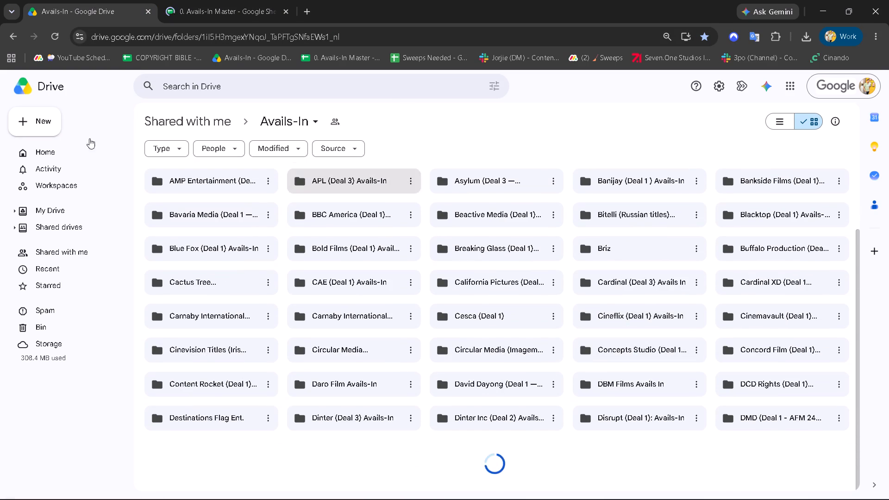
{"action": "left_click", "coordinate": [238, 0]}
{"action": "left_click", "coordinate": [144, 0]}
{"action": "scroll", "coordinate": [482, 322], "scroll_direction": "down", "scroll_amount": 3}
{"action": "scroll", "coordinate": [530, 369], "scroll_direction": "up", "scroll_amount": 1}
{"action": "scroll", "coordinate": [532, 370], "scroll_direction": "down", "scroll_amount": 1}
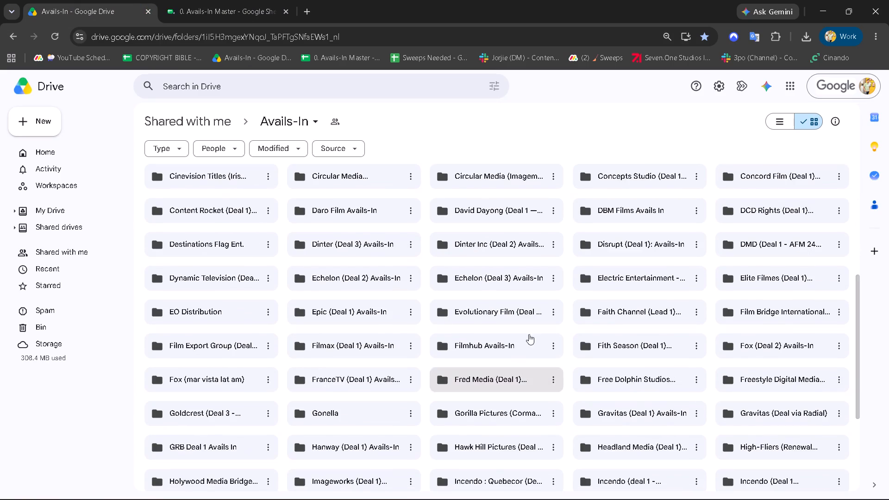
{"action": "scroll", "coordinate": [435, 314], "scroll_direction": "down", "scroll_amount": 2}
{"action": "scroll", "coordinate": [513, 315], "scroll_direction": "down", "scroll_amount": 1}
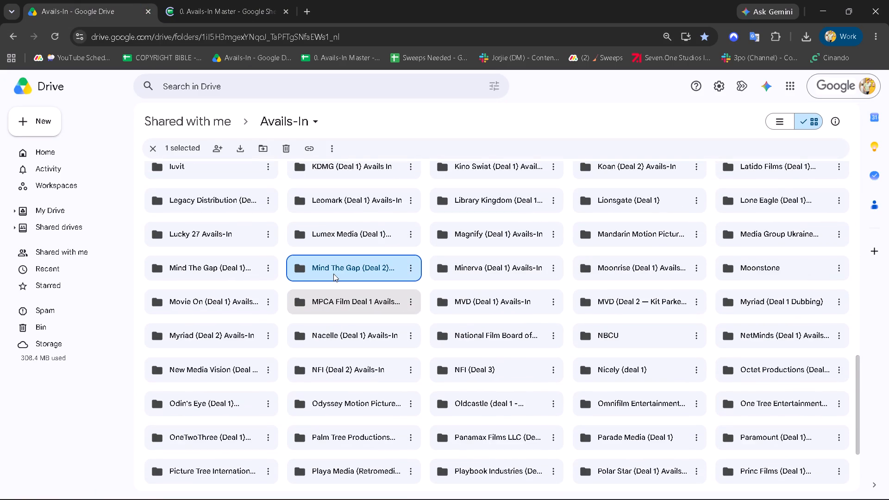
{"action": "double_click", "coordinate": [333, 270]}
Copy the 0. Avails-In Master spreadsheet as Mind The Gap (Deal 2) Avails into the Mind The Gap (Deal 2) Avails-In folder.
{"action": "left_click", "coordinate": [245, 0]}
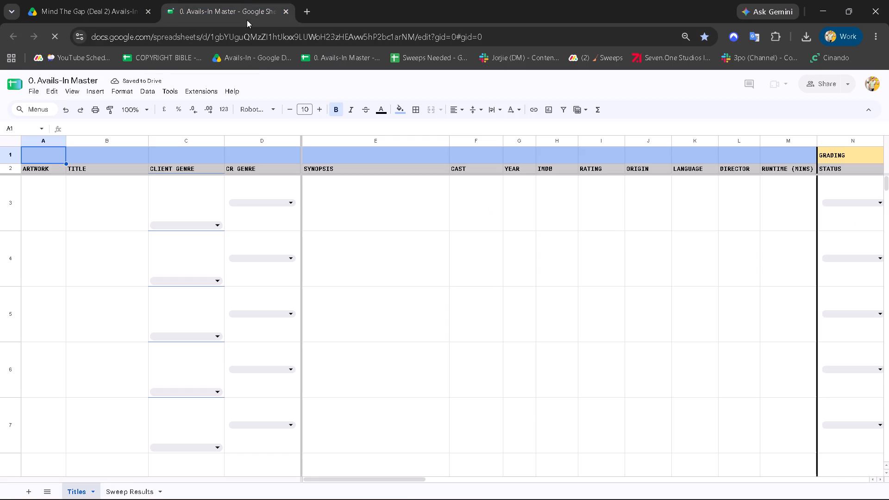
{"action": "left_click", "coordinate": [35, 91]}
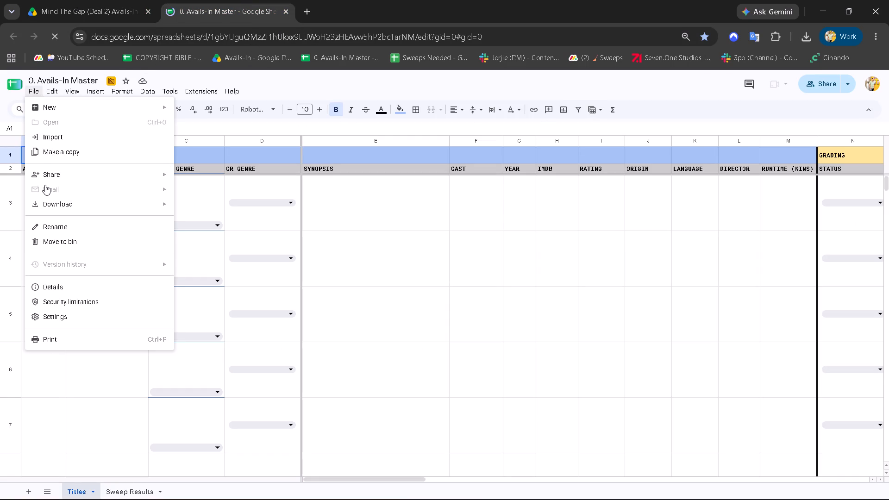
{"action": "left_click", "coordinate": [61, 150]}
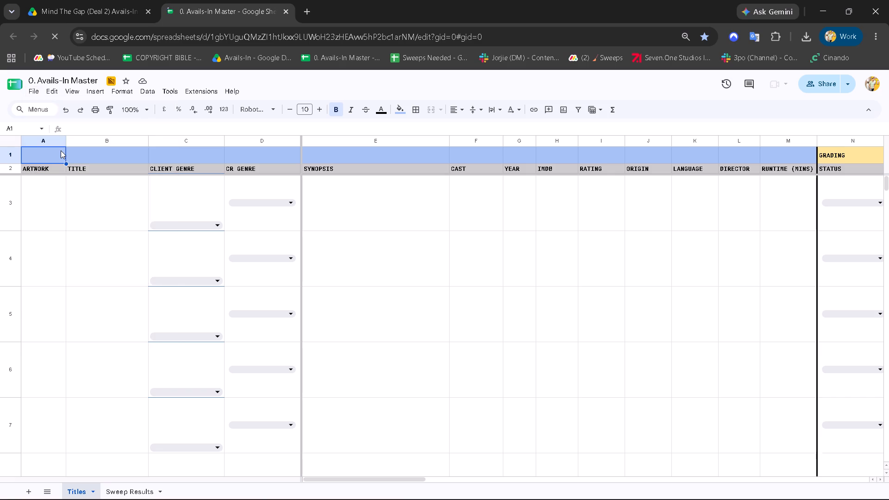
{"action": "key", "text": "ctrl+v"}
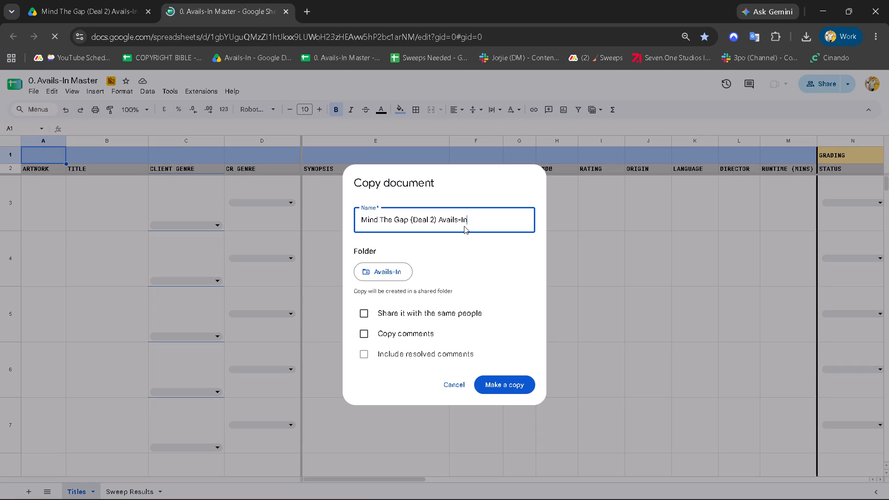
{"action": "key", "text": "ctrl+BackSpace"}
{"action": "key", "text": "BackSpace"}
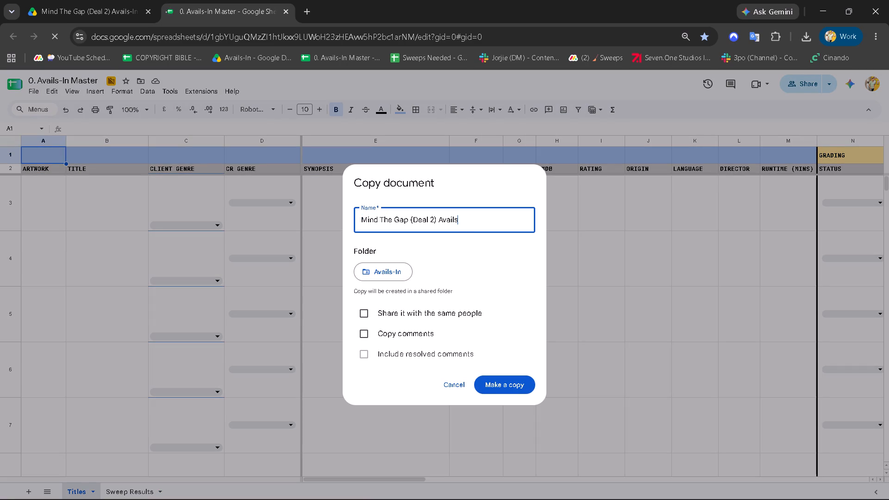
{"action": "left_click", "coordinate": [383, 270]}
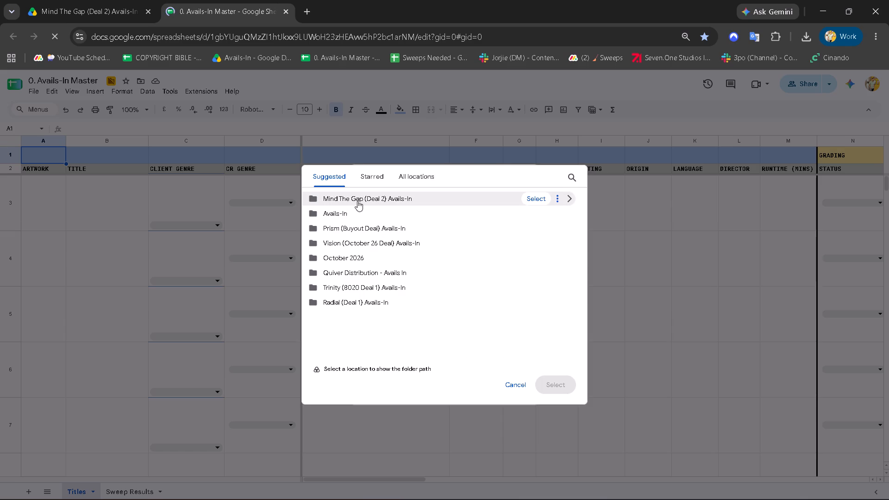
{"action": "left_click", "coordinate": [534, 197]}
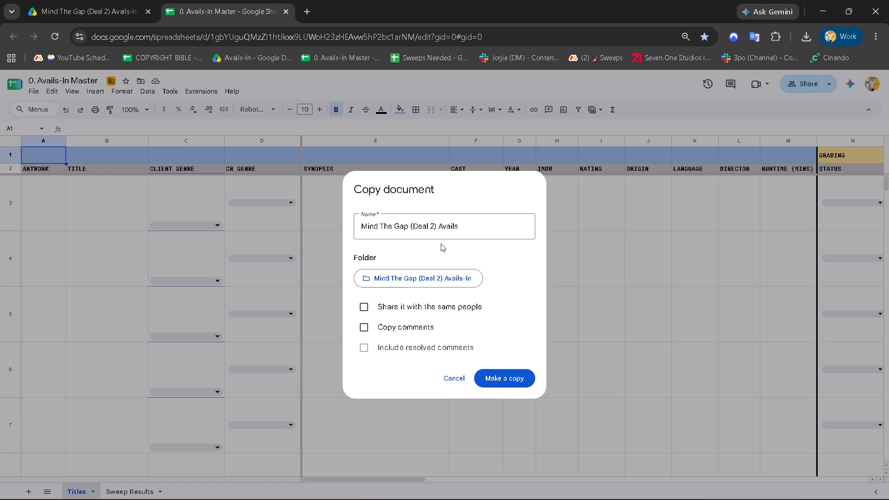
{"action": "left_click", "coordinate": [492, 377]}
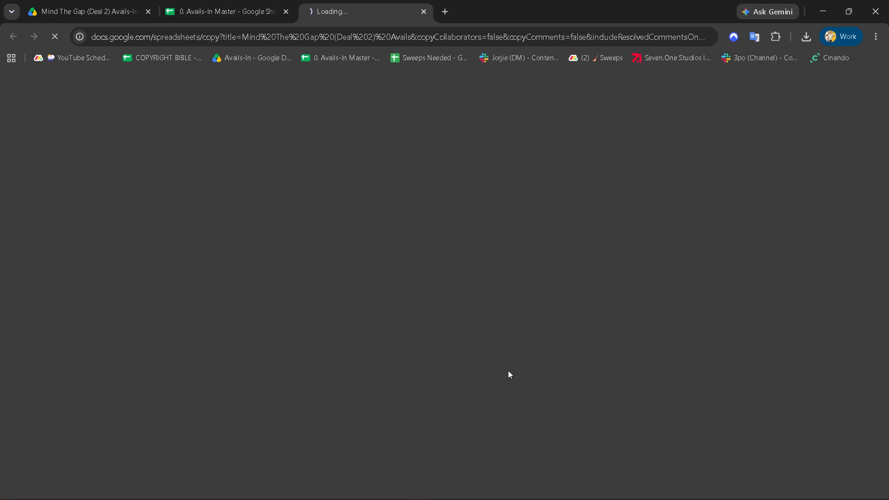
Close the 0. Avails-In Master spreadsheet and switch to the new Mind The Gap (Deal 2) Avails copy.
{"action": "left_click", "coordinate": [205, 0]}
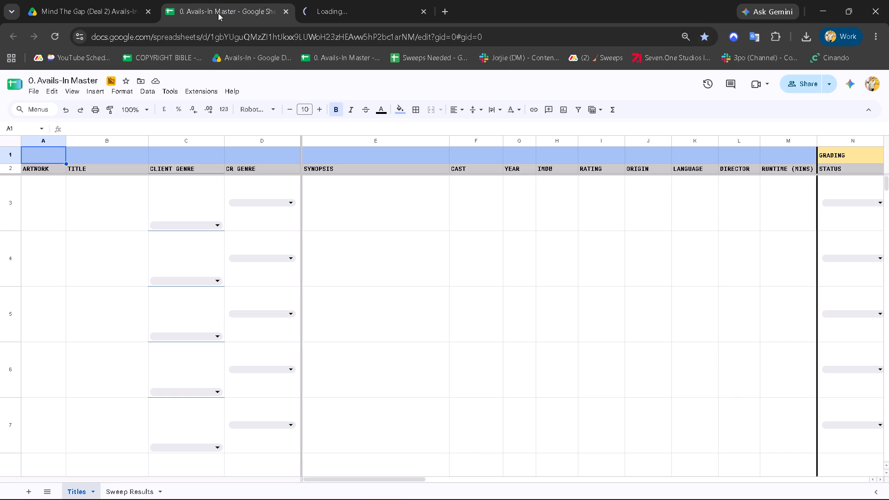
{"action": "left_click", "coordinate": [76, 0]}
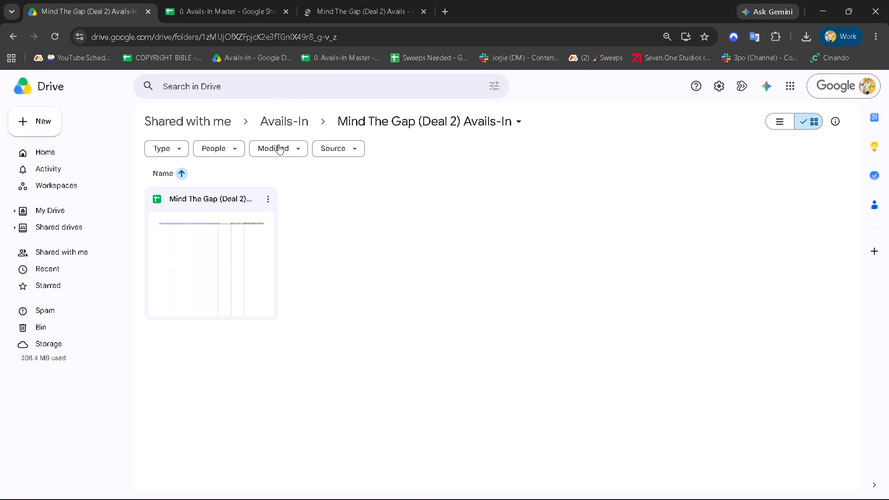
{"action": "left_click", "coordinate": [286, 9]}
{"action": "left_click", "coordinate": [249, 10]}
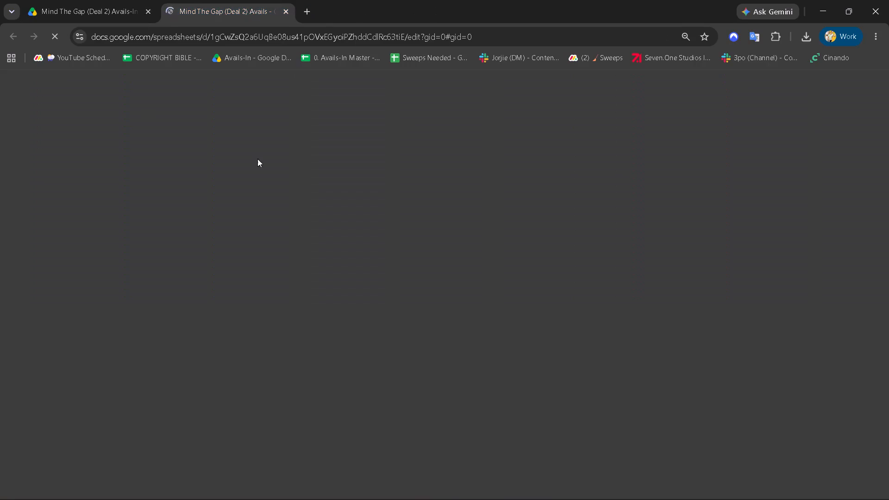
{"action": "key", "text": "alt+Tab"}
{"action": "scroll", "coordinate": [290, 319], "scroll_direction": "down", "scroll_amount": 5}
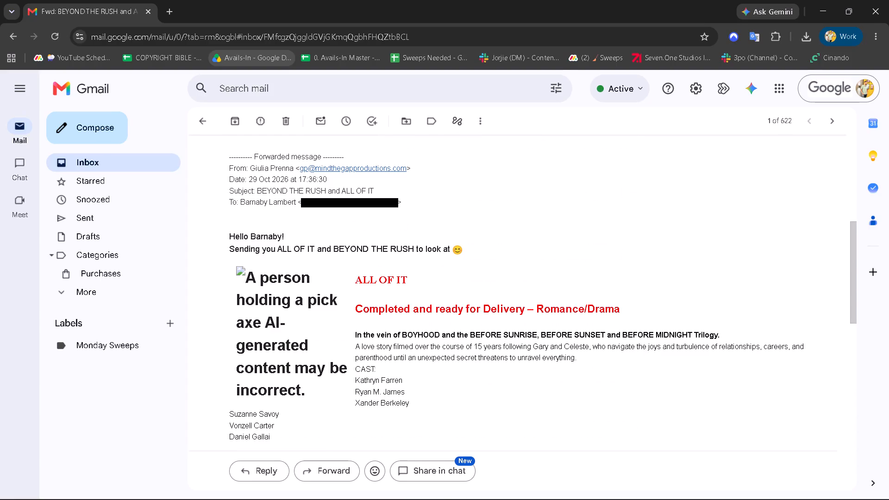
Copy the ALL OF IT title, reload the email, and search the web for ALL OF IT film in a new tab.
{"action": "left_click", "coordinate": [367, 280]}
{"action": "left_click_drag", "start_coordinate": [367, 280], "coordinate": [412, 279]}
{"action": "key", "text": "ctrl+c"}
{"action": "key", "text": "ctrl+c"}
{"action": "key", "text": "ctrl+c"}
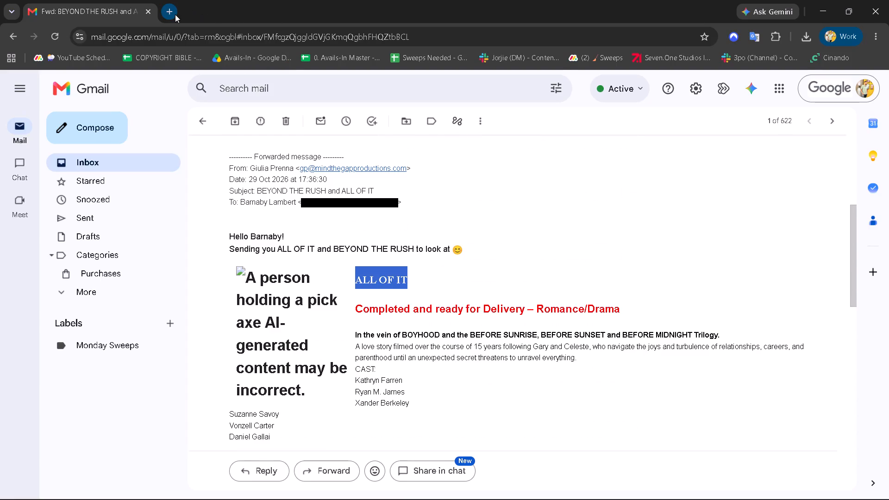
{"action": "left_click", "coordinate": [55, 38]}
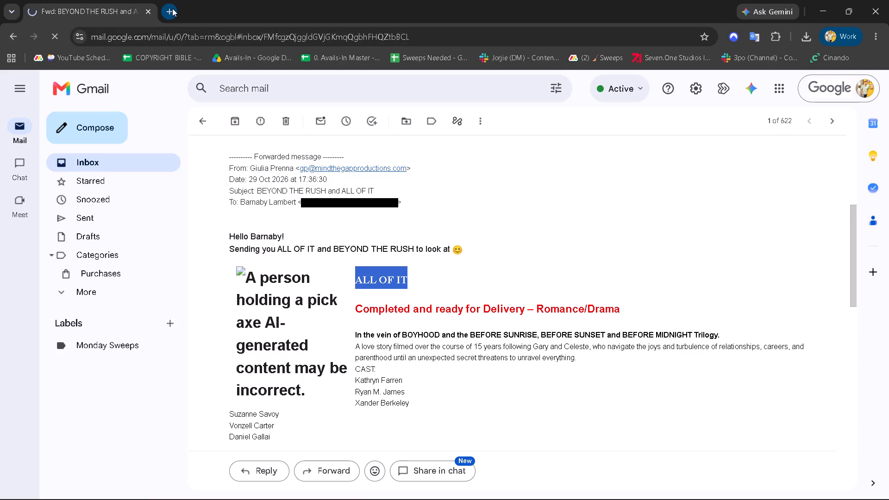
{"action": "left_click", "coordinate": [172, 8]}
{"action": "key", "text": "ctrl+v"}
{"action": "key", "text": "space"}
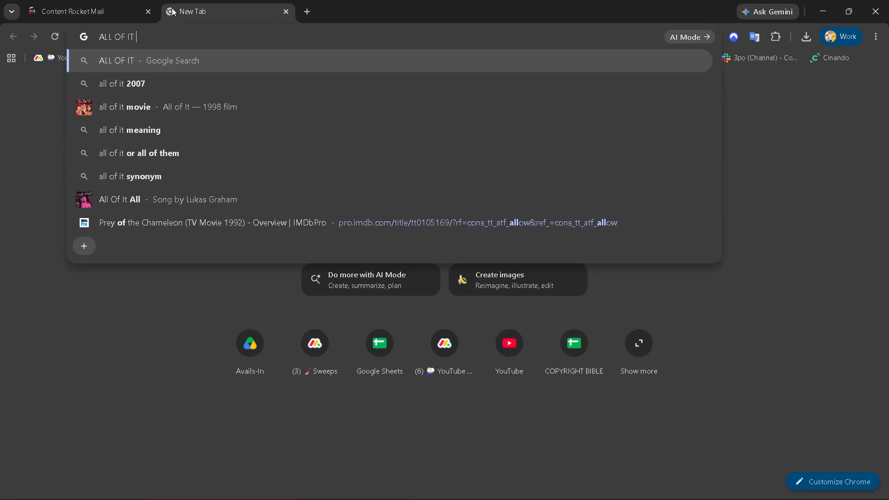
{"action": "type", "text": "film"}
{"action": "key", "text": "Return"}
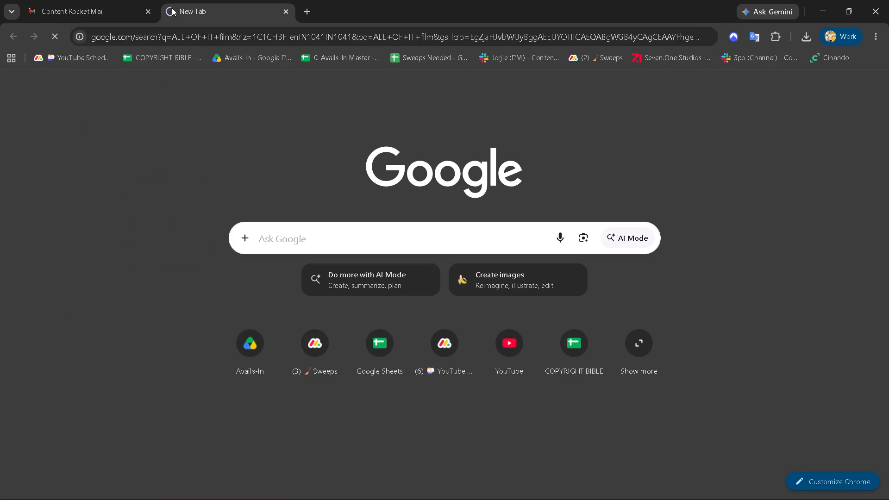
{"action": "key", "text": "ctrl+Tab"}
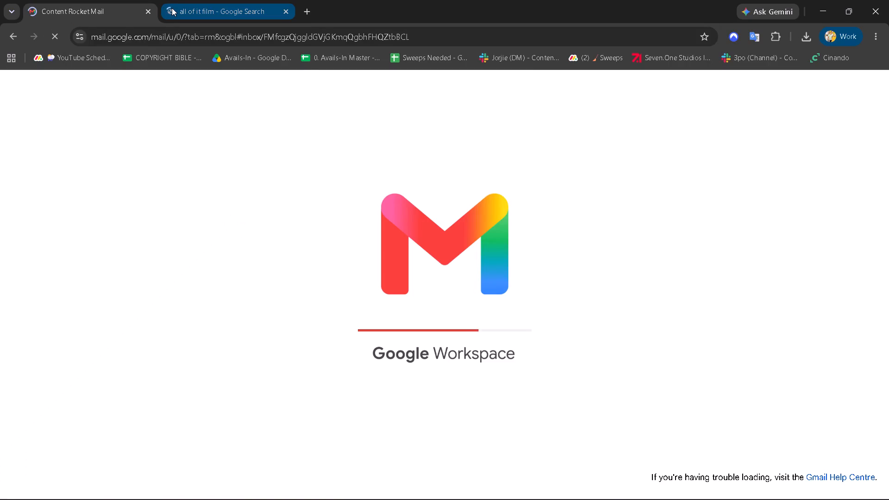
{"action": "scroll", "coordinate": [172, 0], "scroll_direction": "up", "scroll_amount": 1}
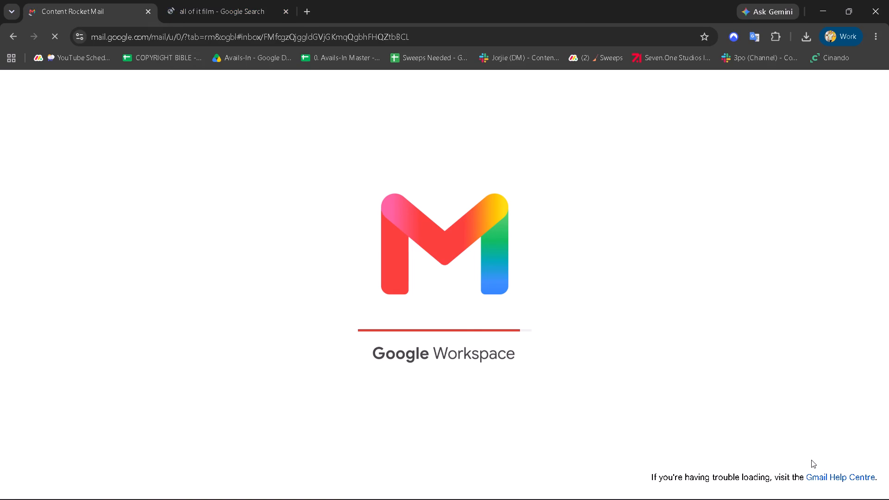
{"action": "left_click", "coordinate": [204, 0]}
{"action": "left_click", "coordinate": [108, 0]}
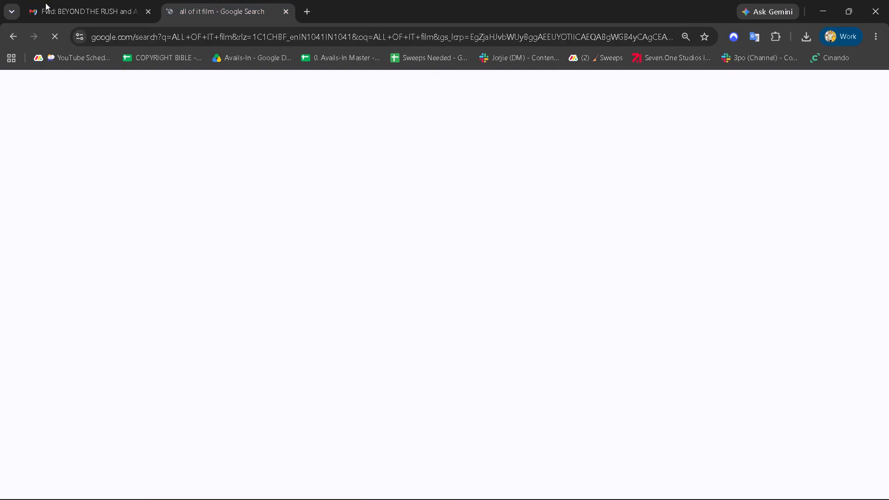
Copy the title BEYOND THE RUSH from the email and search the web for it in a new tab.
{"action": "left_click", "coordinate": [88, 0]}
{"action": "scroll", "coordinate": [400, 303], "scroll_direction": "down", "scroll_amount": 5}
{"action": "scroll", "coordinate": [433, 281], "scroll_direction": "down", "scroll_amount": 2}
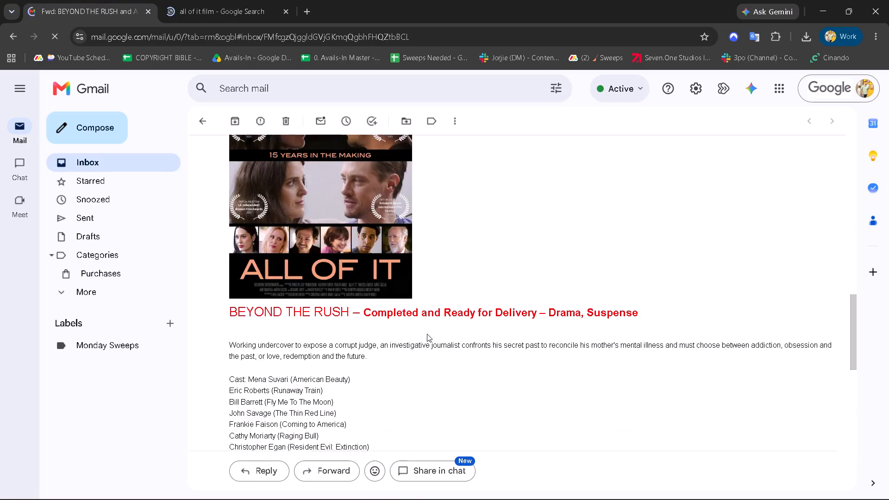
{"action": "scroll", "coordinate": [434, 332], "scroll_direction": "down", "scroll_amount": 3}
{"action": "scroll", "coordinate": [369, 270], "scroll_direction": "up", "scroll_amount": 2}
{"action": "left_click", "coordinate": [242, 251]}
{"action": "left_click_drag", "start_coordinate": [242, 251], "coordinate": [279, 251]}
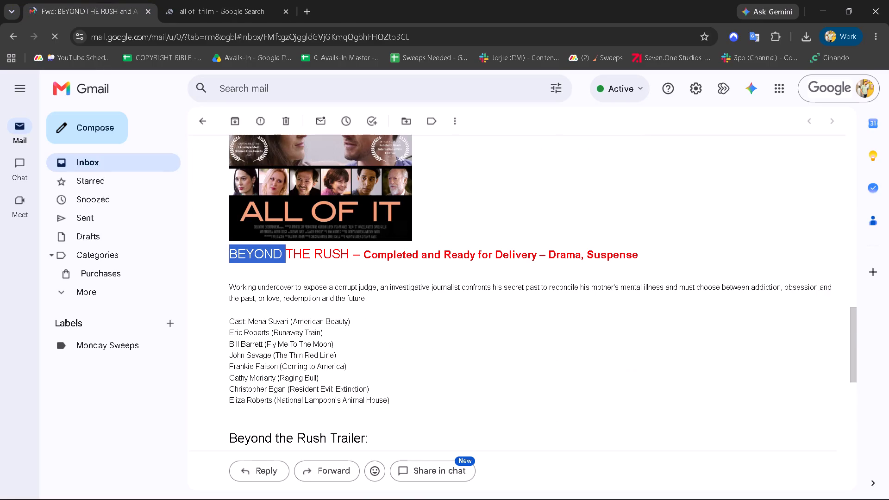
{"action": "left_click_drag", "start_coordinate": [279, 251], "coordinate": [318, 254]}
{"action": "key", "text": "ctrl+c"}
{"action": "left_click", "coordinate": [307, 307]}
{"action": "scroll", "coordinate": [373, 333], "scroll_direction": "down", "scroll_amount": 6}
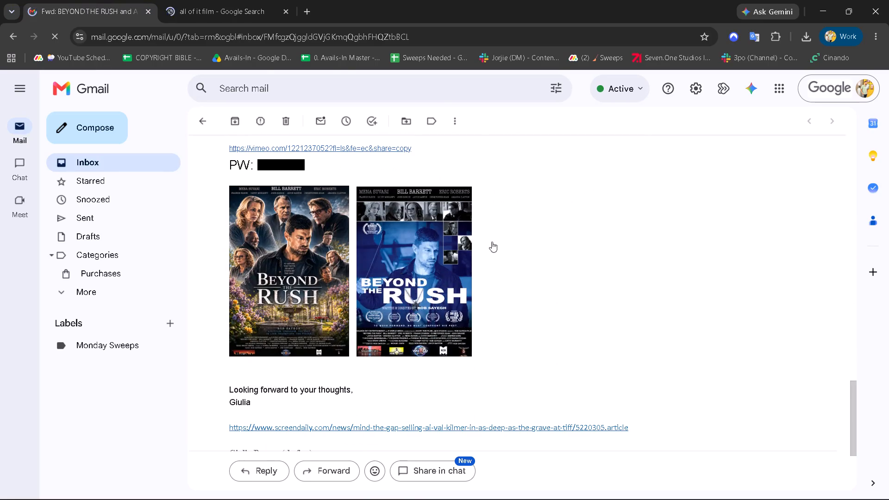
{"action": "left_click", "coordinate": [324, 9]}
{"action": "left_click", "coordinate": [308, 4]}
{"action": "key", "text": "ctrl+v"}
{"action": "key", "text": "Return"}
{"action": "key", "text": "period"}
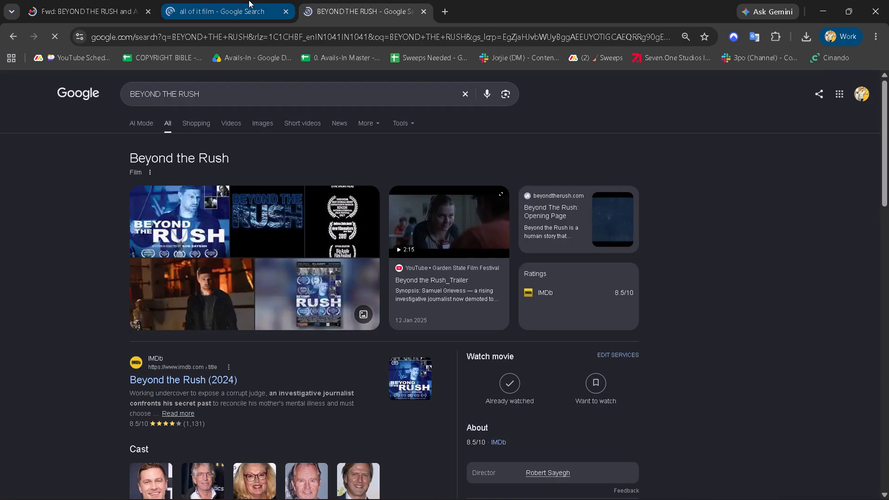
Examine the all of it film search results and compare them with the ALL OF IT poster and cast in the email.
{"action": "left_click", "coordinate": [249, 0]}
{"action": "scroll", "coordinate": [242, 272], "scroll_direction": "down", "scroll_amount": 1}
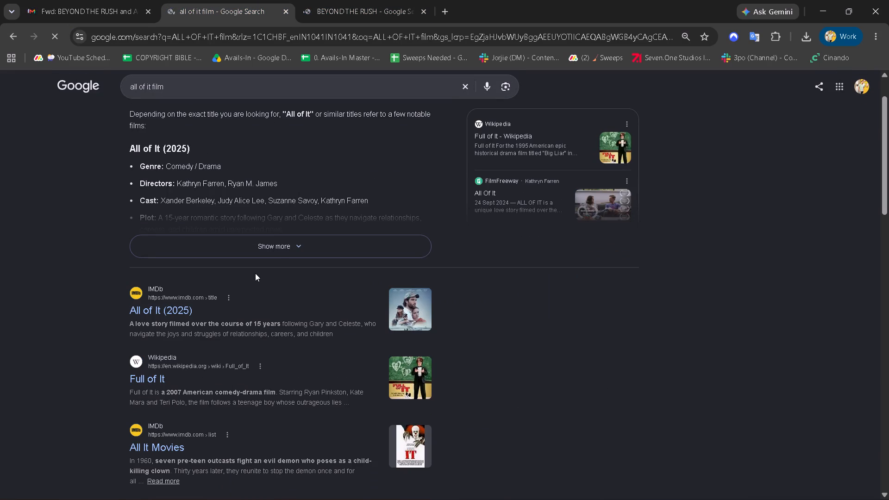
{"action": "scroll", "coordinate": [225, 397], "scroll_direction": "down", "scroll_amount": 2}
{"action": "scroll", "coordinate": [68, 329], "scroll_direction": "down", "scroll_amount": 2}
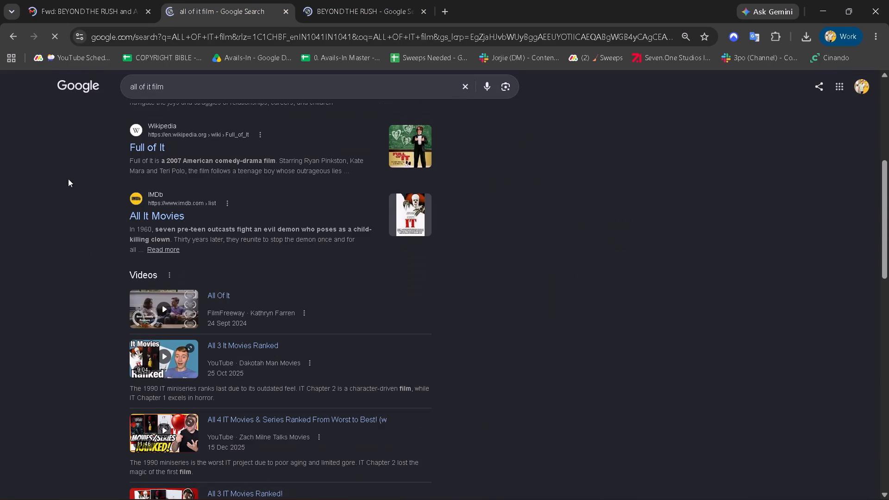
{"action": "scroll", "coordinate": [176, 245], "scroll_direction": "down", "scroll_amount": 3}
{"action": "scroll", "coordinate": [251, 294], "scroll_direction": "down", "scroll_amount": 2}
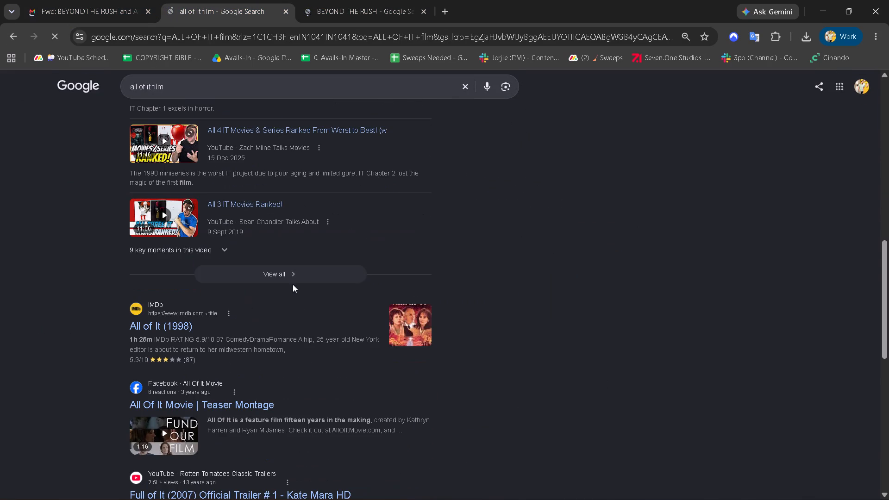
{"action": "left_click", "coordinate": [144, 0]}
{"action": "scroll", "coordinate": [465, 282], "scroll_direction": "up", "scroll_amount": 5}
{"action": "scroll", "coordinate": [346, 269], "scroll_direction": "down", "scroll_amount": 1}
{"action": "scroll", "coordinate": [348, 270], "scroll_direction": "up", "scroll_amount": 6}
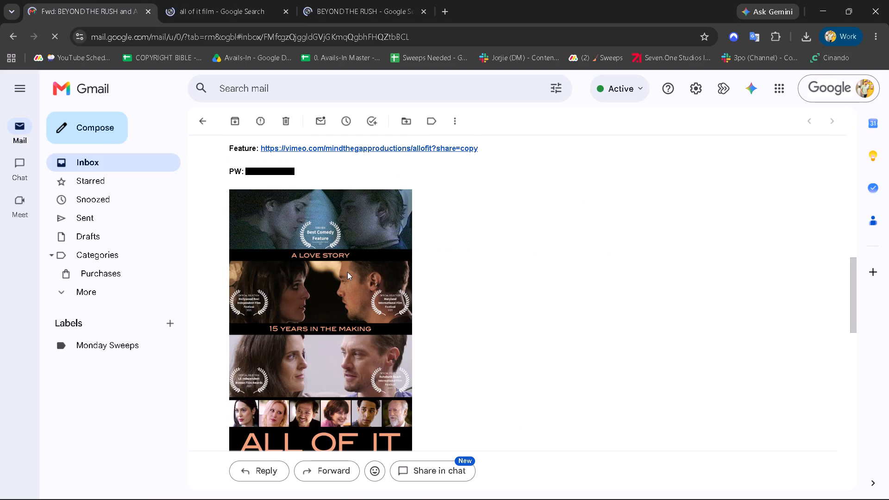
{"action": "scroll", "coordinate": [468, 295], "scroll_direction": "up", "scroll_amount": 3}
{"action": "scroll", "coordinate": [432, 269], "scroll_direction": "up", "scroll_amount": 2}
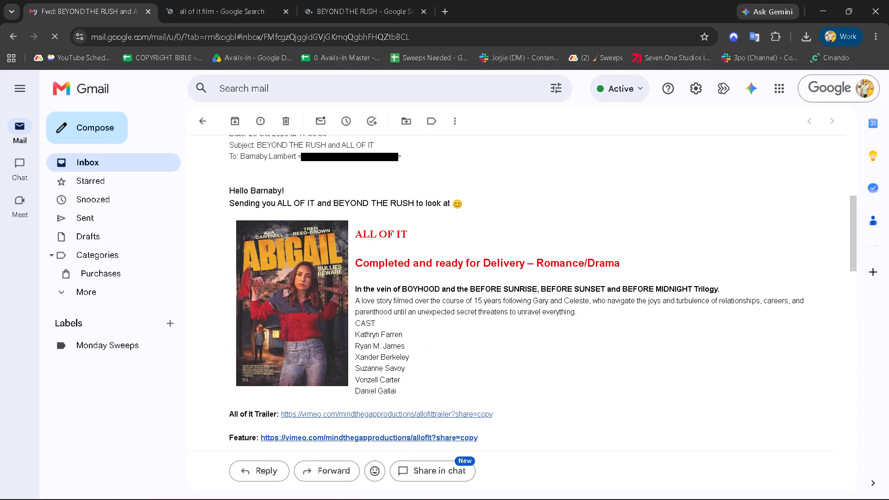
Refine the all of it search by replacing film with the CAST: Kathryn Farren text copied from the email.
{"action": "left_click", "coordinate": [363, 330]}
{"action": "left_click_drag", "start_coordinate": [363, 330], "coordinate": [399, 331]}
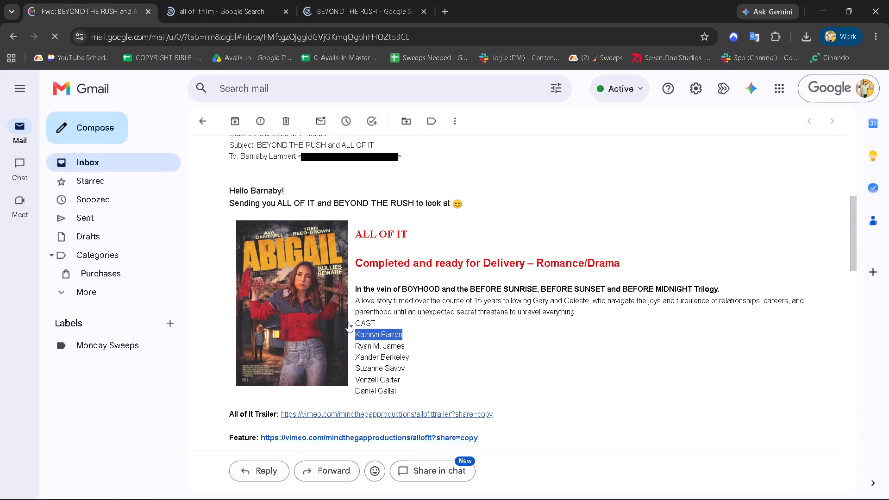
{"action": "left_click", "coordinate": [359, 324]}
{"action": "left_click_drag", "start_coordinate": [359, 324], "coordinate": [396, 337]}
{"action": "key", "text": "ctrl+c"}
{"action": "key", "text": "ctrl+c"}
{"action": "left_click", "coordinate": [188, 0]}
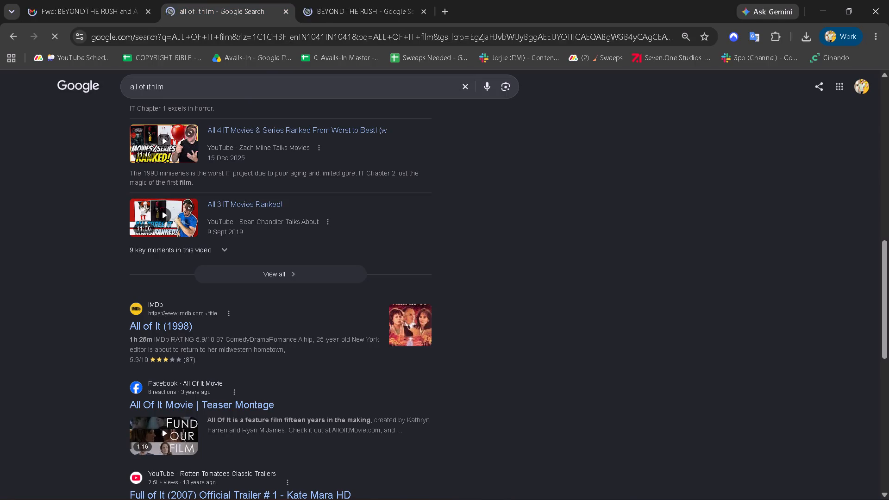
{"action": "double_click", "coordinate": [194, 94]}
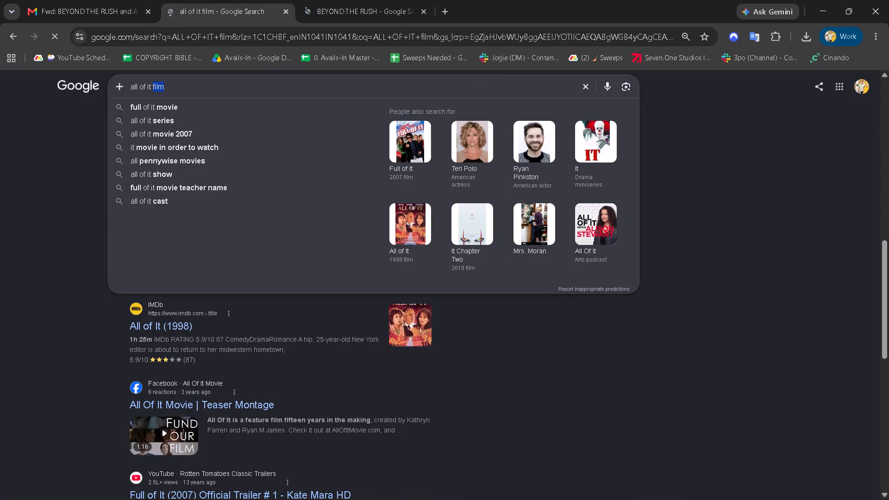
{"action": "key", "text": "BackSpace"}
{"action": "key", "text": "ctrl+v"}
{"action": "key", "text": "Return"}
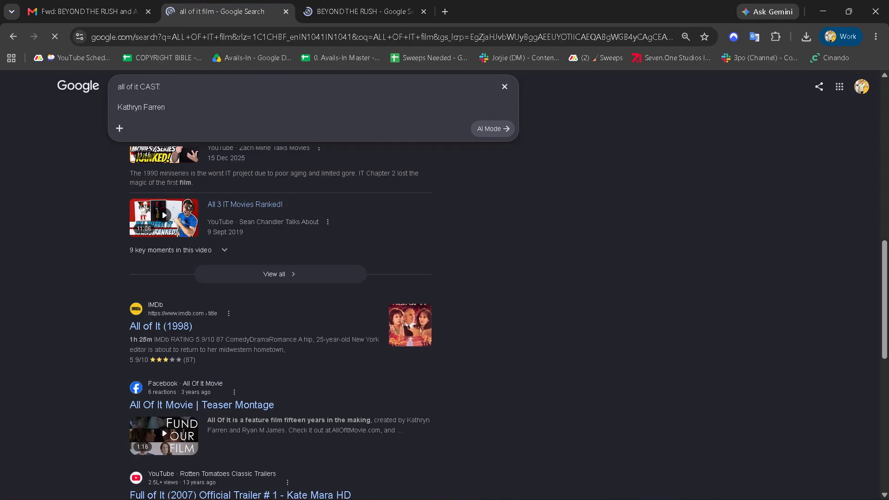
{"action": "scroll", "coordinate": [177, 295], "scroll_direction": "down", "scroll_amount": 1}
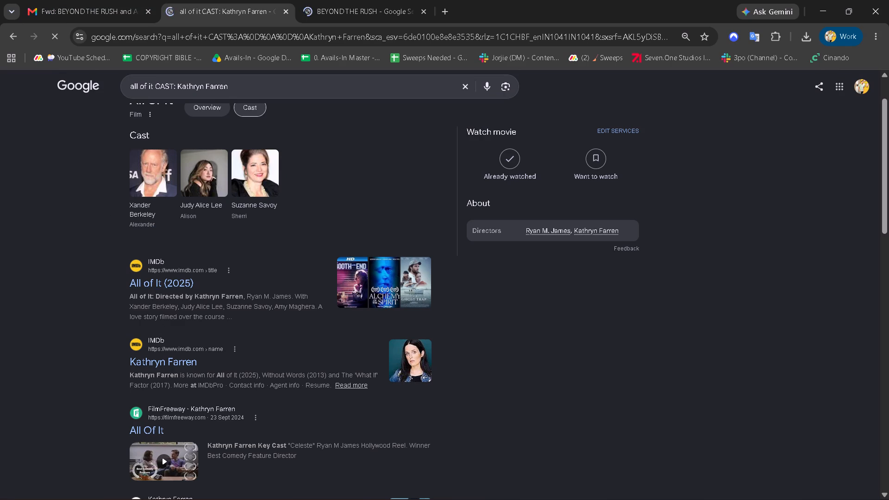
Compare the refined search results with the email's ALL OF IT details and open the All of It (2025) IMDb page.
{"action": "left_click", "coordinate": [63, 0]}
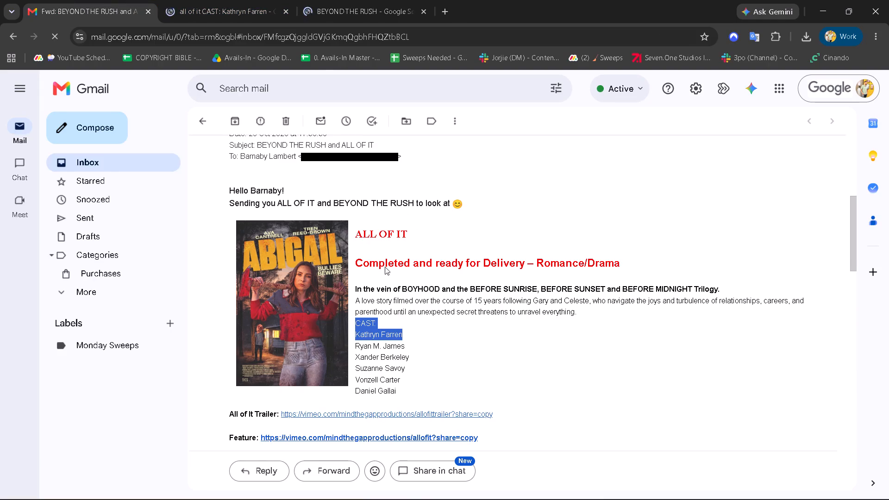
{"action": "left_click", "coordinate": [182, 0]}
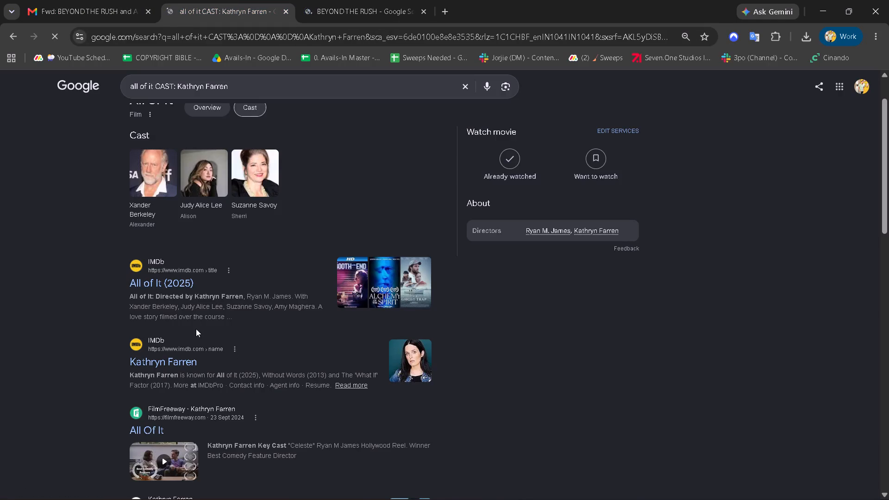
{"action": "left_click", "coordinate": [54, 0]}
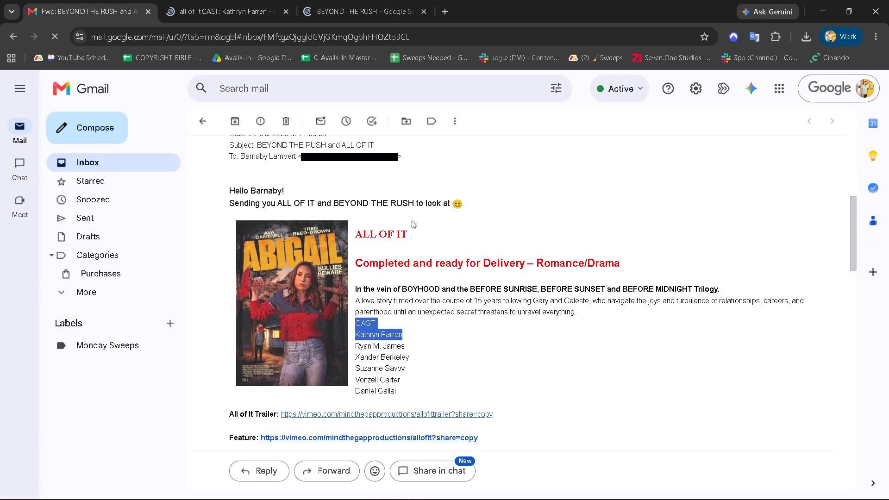
{"action": "left_click", "coordinate": [138, 0]}
{"action": "left_click", "coordinate": [257, 0]}
{"action": "left_click", "coordinate": [163, 282]}
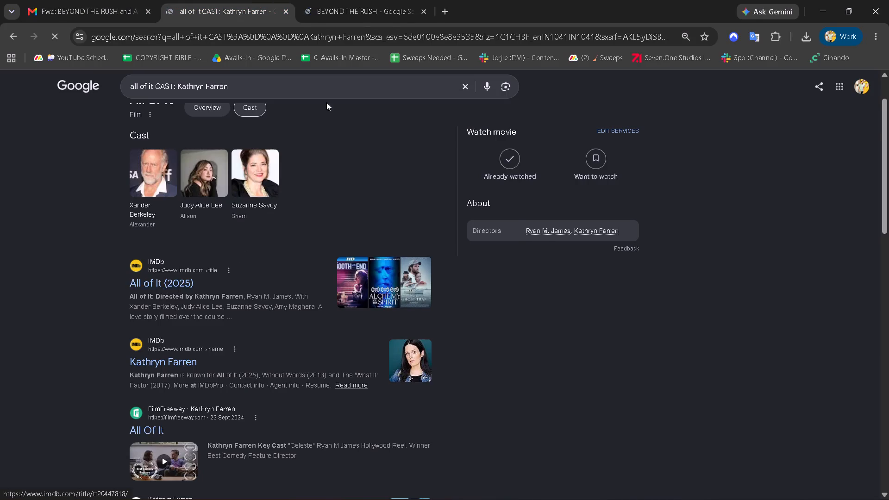
Open the Beyond the Rush IMDb page in a separate tab and return to the All of It IMDb page.
{"action": "left_click", "coordinate": [330, 0]}
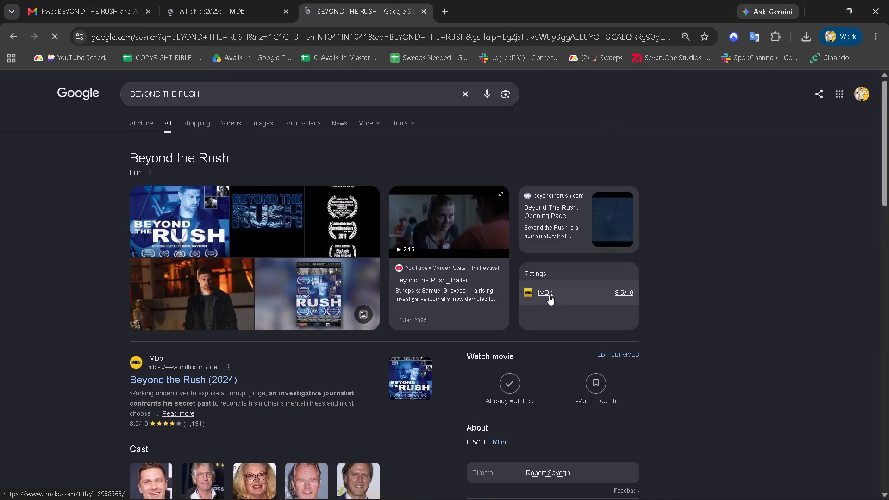
{"action": "right_click", "coordinate": [549, 295]}
{"action": "left_click", "coordinate": [569, 308]}
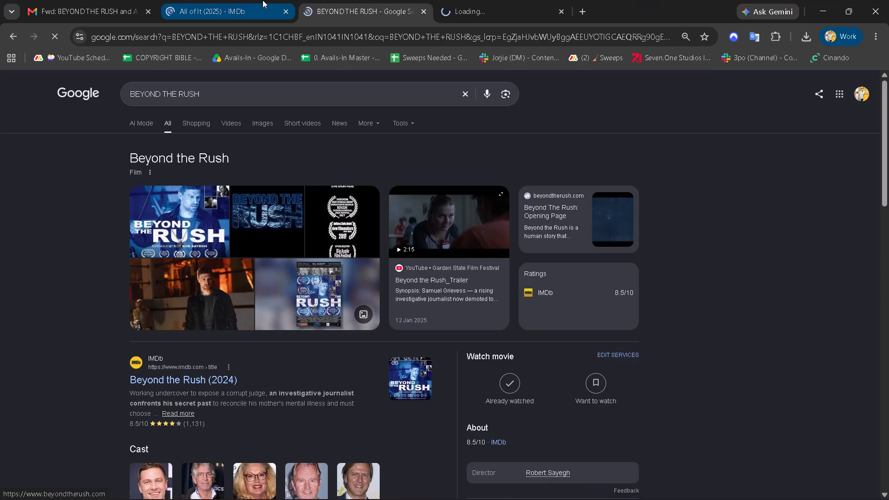
{"action": "left_click", "coordinate": [263, 0]}
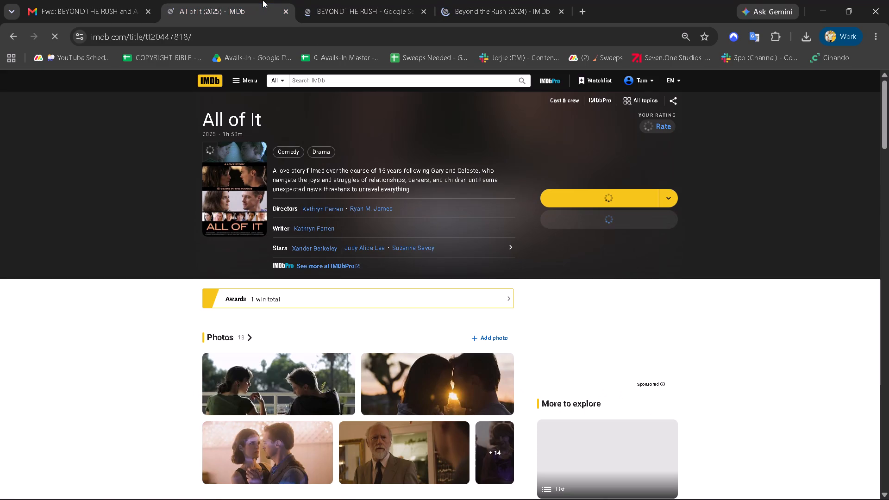
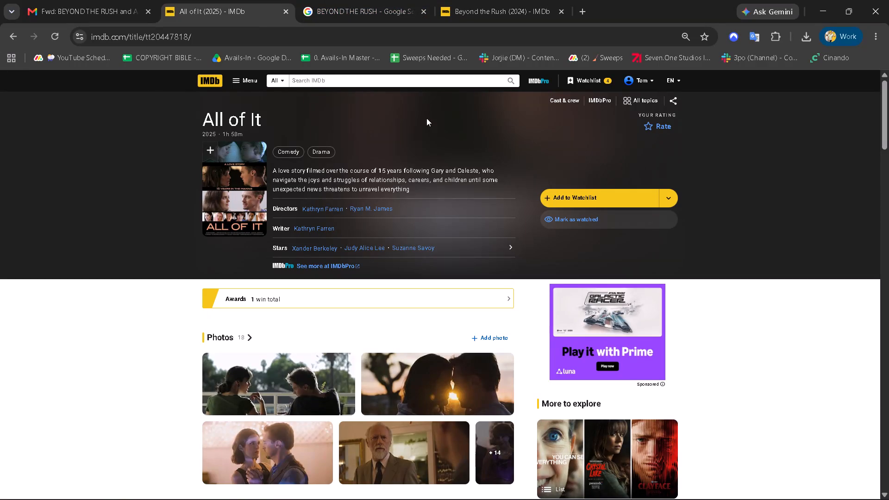
Copy the web address of the All of It IMDb page into the IMDB cell of row 3 in the Avails sheet.
{"action": "left_click", "coordinate": [221, 32]}
{"action": "key", "text": "ctrl+c"}
{"action": "key", "text": "ctrl+c"}
{"action": "key", "text": "ctrl+c"}
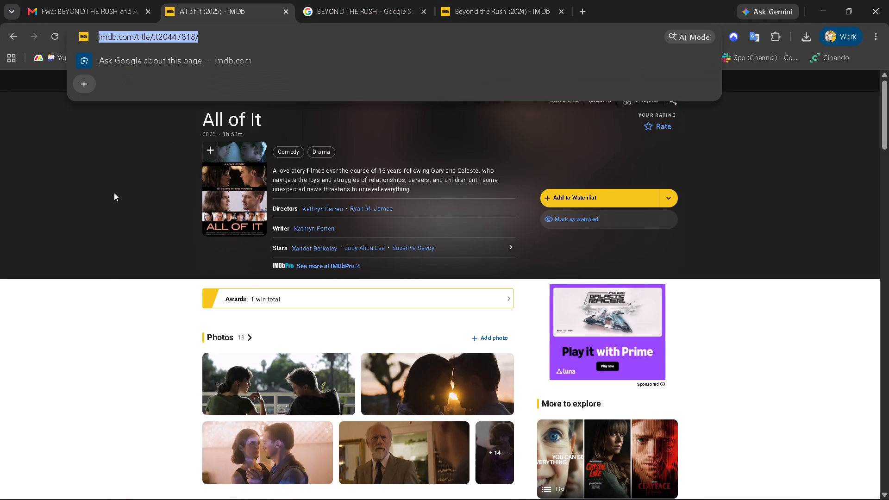
{"action": "key", "text": "ctrl+c"}
{"action": "left_click", "coordinate": [111, 191], "text": "ctrl"}
{"action": "key", "text": "alt+Tab"}
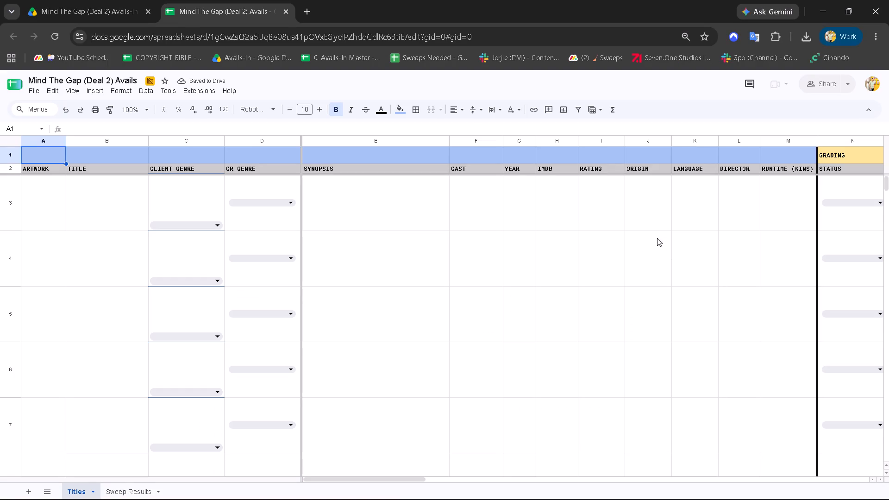
{"action": "left_click", "coordinate": [567, 205]}
{"action": "key", "text": "ctrl+v"}
Copy the film title All of It from its IMDb page into the Title cell of row 3.
{"action": "left_click", "coordinate": [88, 198]}
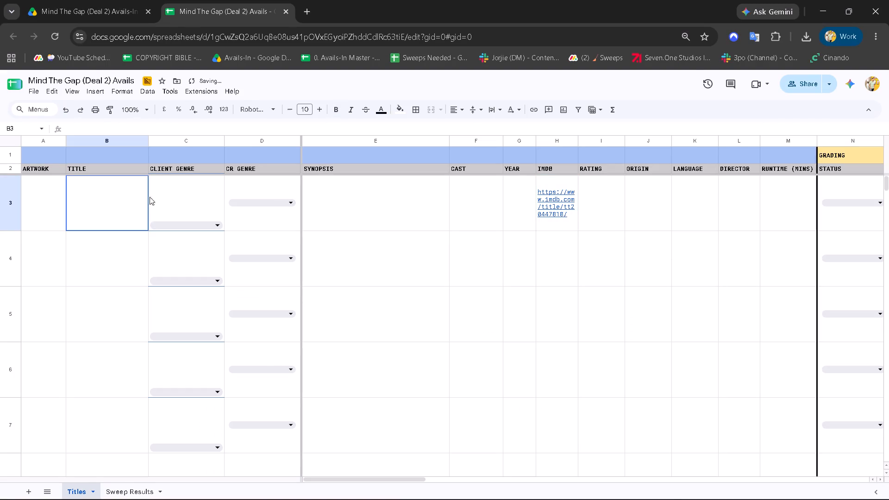
{"action": "key", "text": "alt+Tab"}
{"action": "triple_click", "coordinate": [221, 113]}
{"action": "key", "text": "ctrl+c"}
{"action": "key", "text": "ctrl+c"}
{"action": "key", "text": "ctrl+c"}
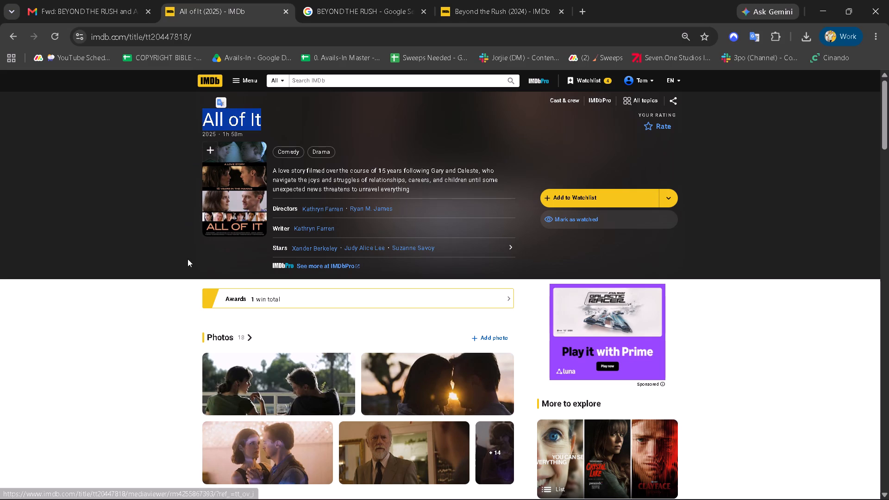
{"action": "key", "text": "alt+Tab"}
{"action": "double_click", "coordinate": [125, 205]}
{"action": "key", "text": "ctrl+v"}
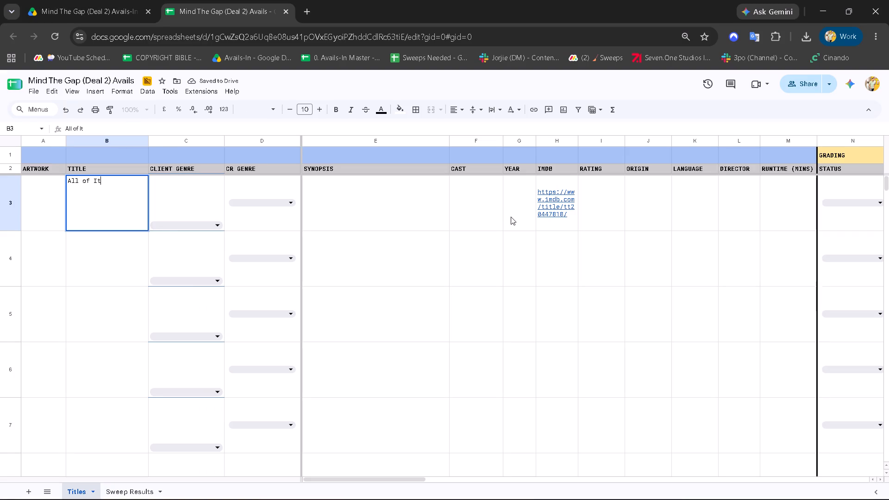
Enter 2025 as the year and 118 as the runtime in minutes for All of It.
{"action": "left_click", "coordinate": [514, 215]}
{"action": "type", "text": "20"}
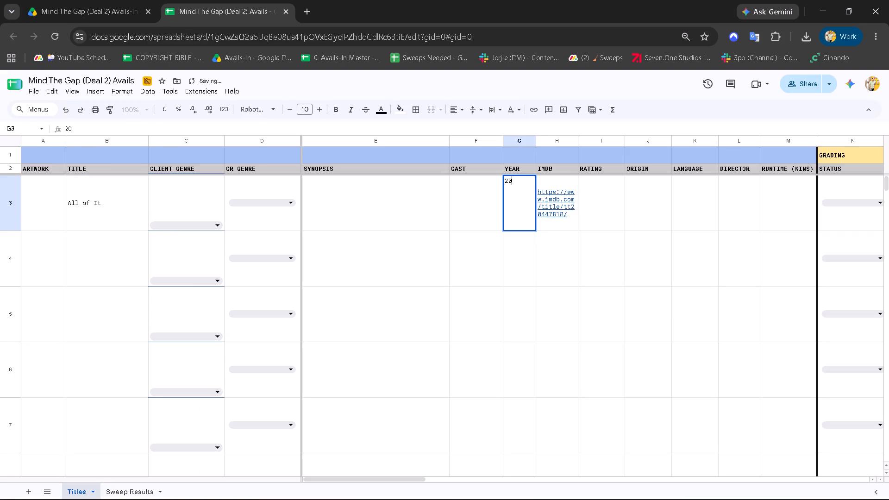
{"action": "type", "text": "25"}
{"action": "key", "text": "Tab"}
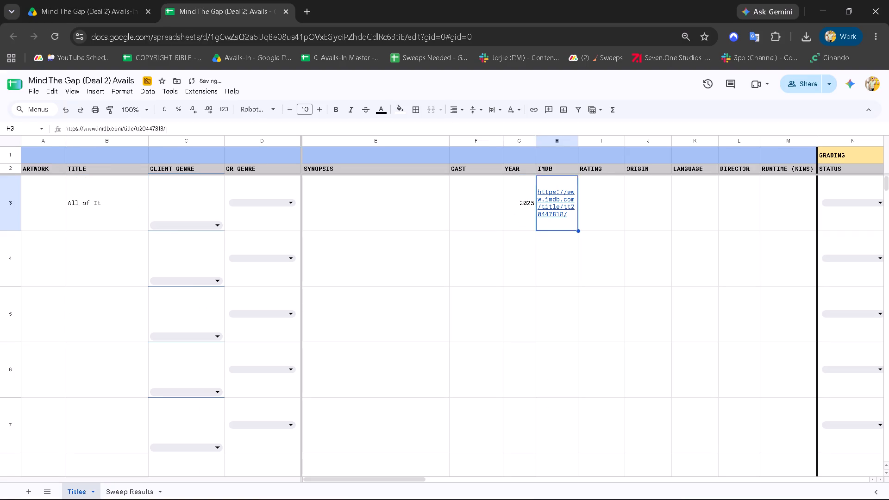
{"action": "key", "text": "Tab"}
{"action": "key", "text": "Tab"}
{"action": "key", "text": "Tab"}
{"action": "key", "text": "Tab"}
{"action": "key", "text": "Tab"}
{"action": "type", "text": "118"}
{"action": "key", "text": "Return"}
Copy the All of It plot summary from IMDb into the film's Synopsis cell.
{"action": "key", "text": "alt+Tab"}
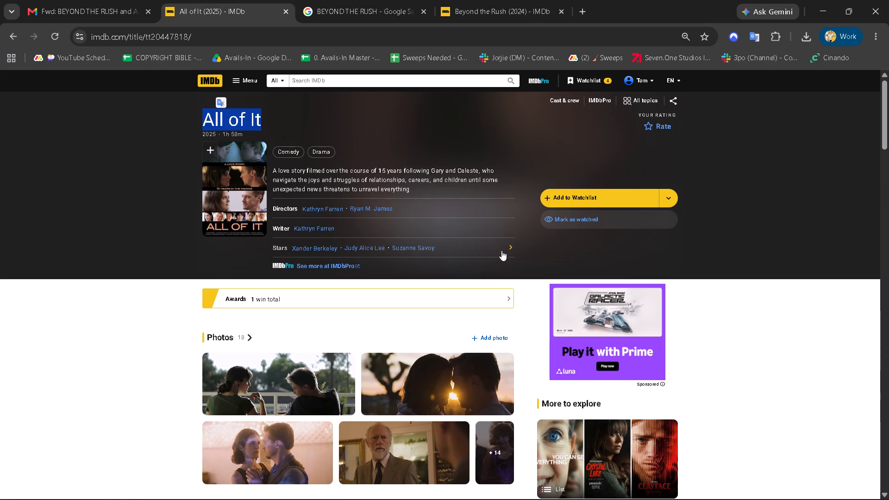
{"action": "triple_click", "coordinate": [320, 175]}
{"action": "key", "text": "ctrl+c"}
{"action": "key", "text": "ctrl+c"}
{"action": "key", "text": "ctrl+c"}
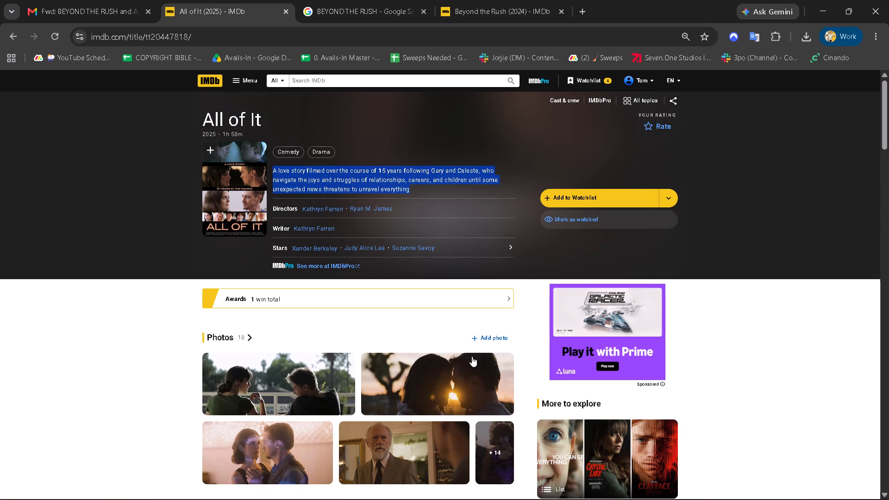
{"action": "key", "text": "alt+Tab"}
{"action": "double_click", "coordinate": [372, 216]}
{"action": "key", "text": "ctrl+v"}
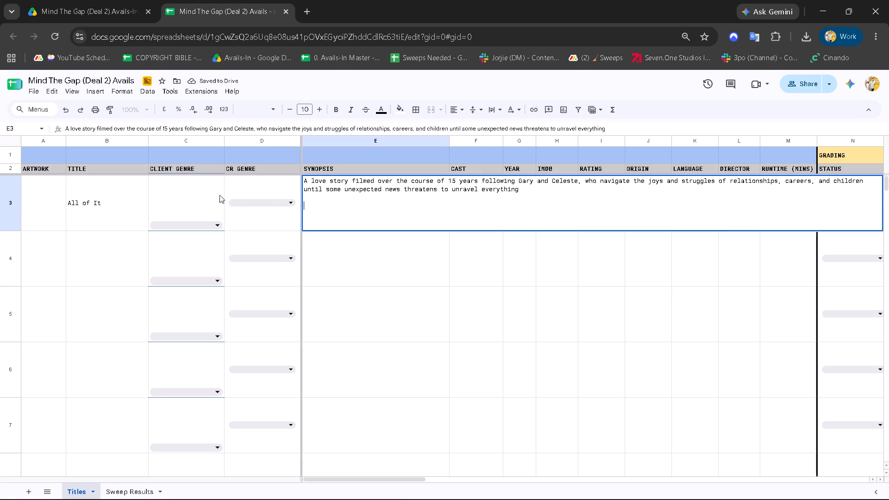
Set the client genre of All of It to Comedy and Drama.
{"action": "left_click", "coordinate": [200, 208]}
{"action": "key", "text": "c"}
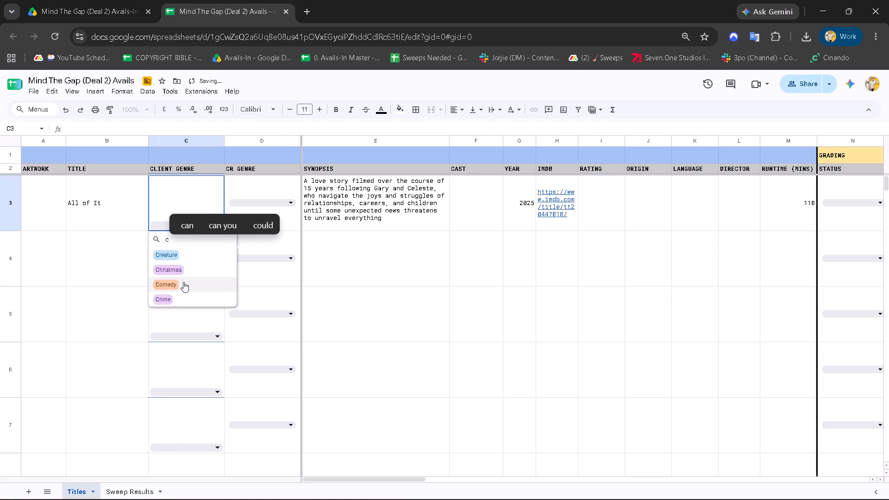
{"action": "left_click", "coordinate": [181, 284]}
{"action": "key", "text": "d"}
{"action": "key", "text": "r"}
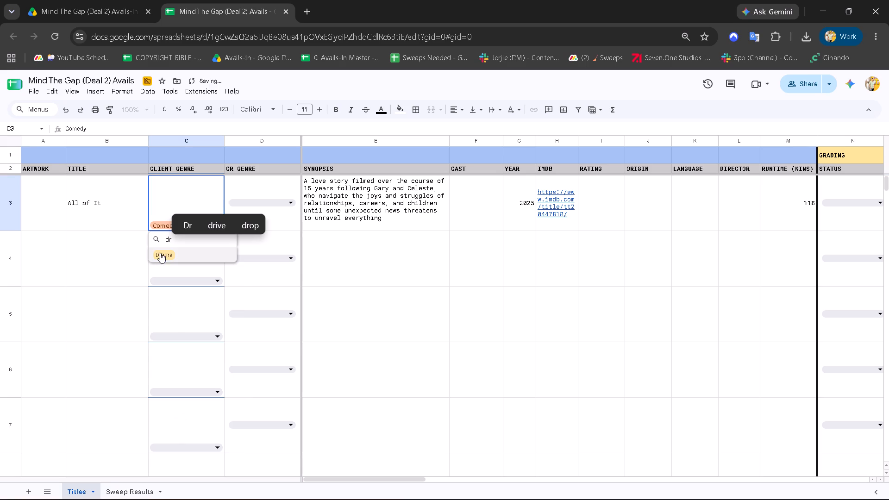
{"action": "left_click", "coordinate": [160, 253]}
Copy the names of the three listed stars from the All of It IMDb page into the film's Cast cell.
{"action": "left_click", "coordinate": [452, 203]}
{"action": "left_click", "coordinate": [474, 205]}
{"action": "key", "text": "alt+Tab"}
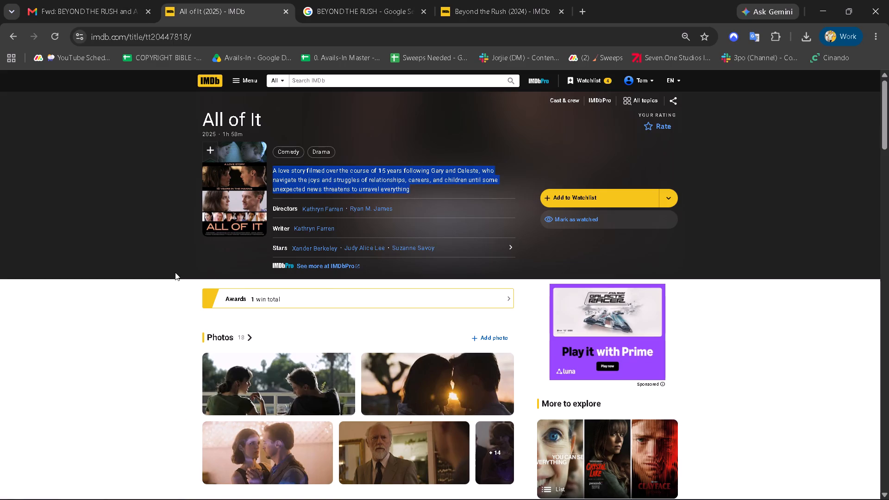
{"action": "left_click", "coordinate": [175, 272]}
{"action": "left_click_drag", "start_coordinate": [526, 244], "coordinate": [341, 247]}
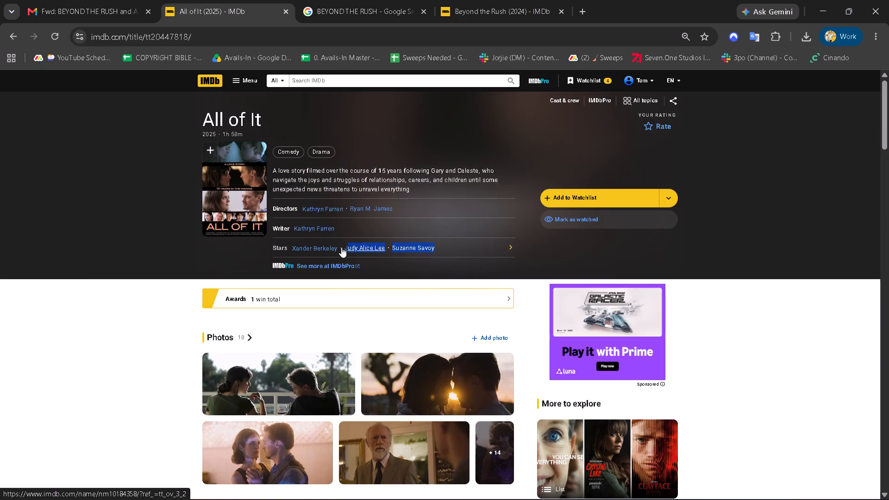
{"action": "left_click_drag", "start_coordinate": [341, 247], "coordinate": [293, 248]}
{"action": "key", "text": "ctrl+c"}
{"action": "key", "text": "ctrl+c"}
{"action": "key", "text": "ctrl+c"}
{"action": "key", "text": "alt+Tab"}
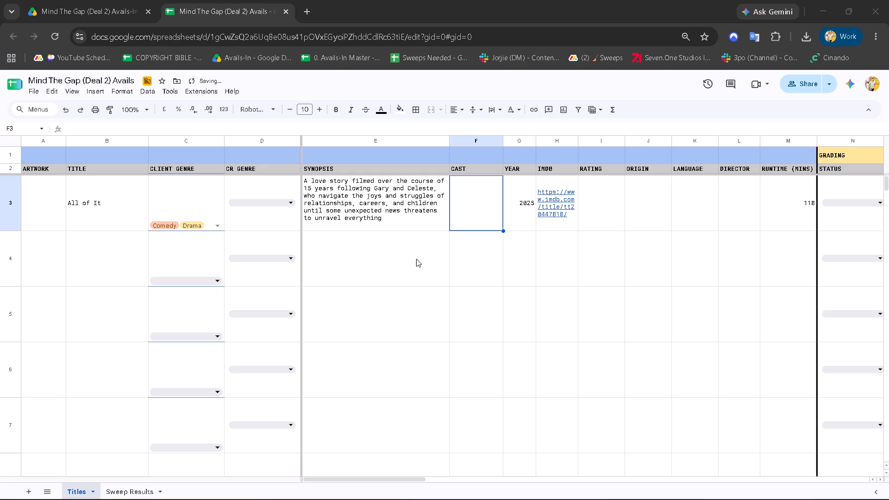
{"action": "double_click", "coordinate": [481, 199]}
{"action": "key", "text": "ctrl+v"}
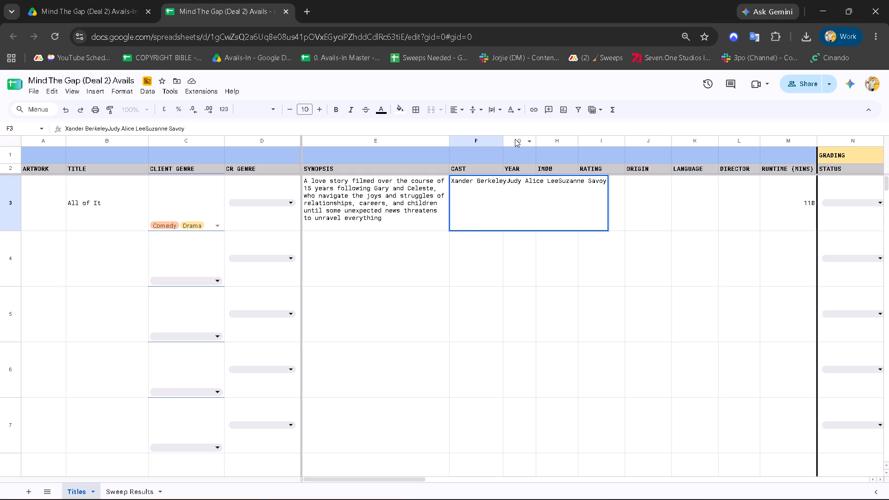